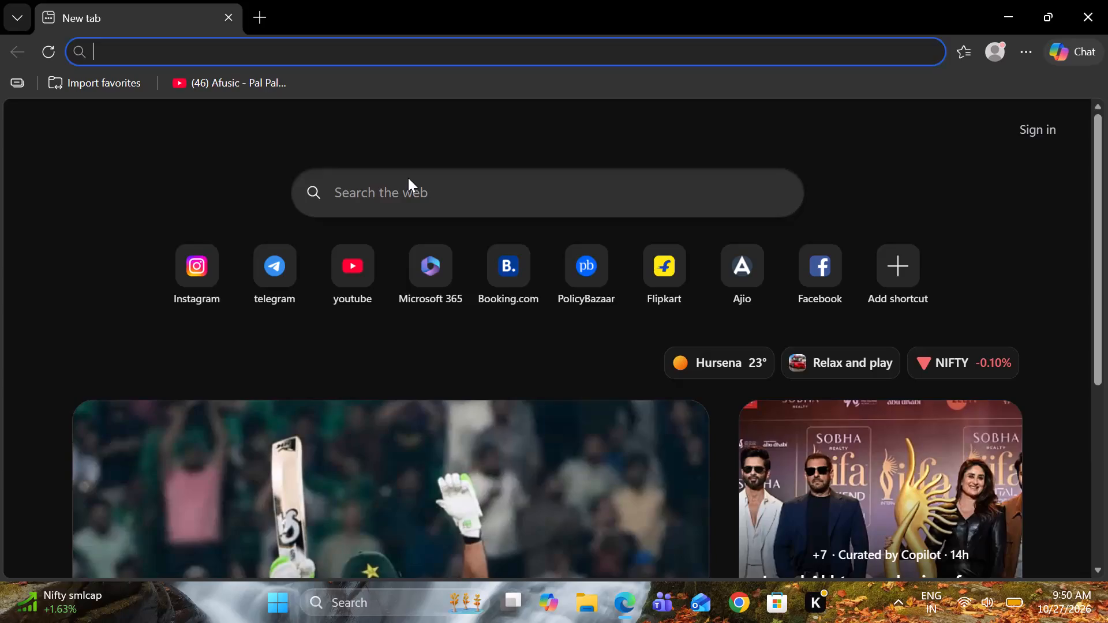
# Search the web for "canva" from the new tab page.
pyautogui.click(408, 178)
pyautogui.write('ca')
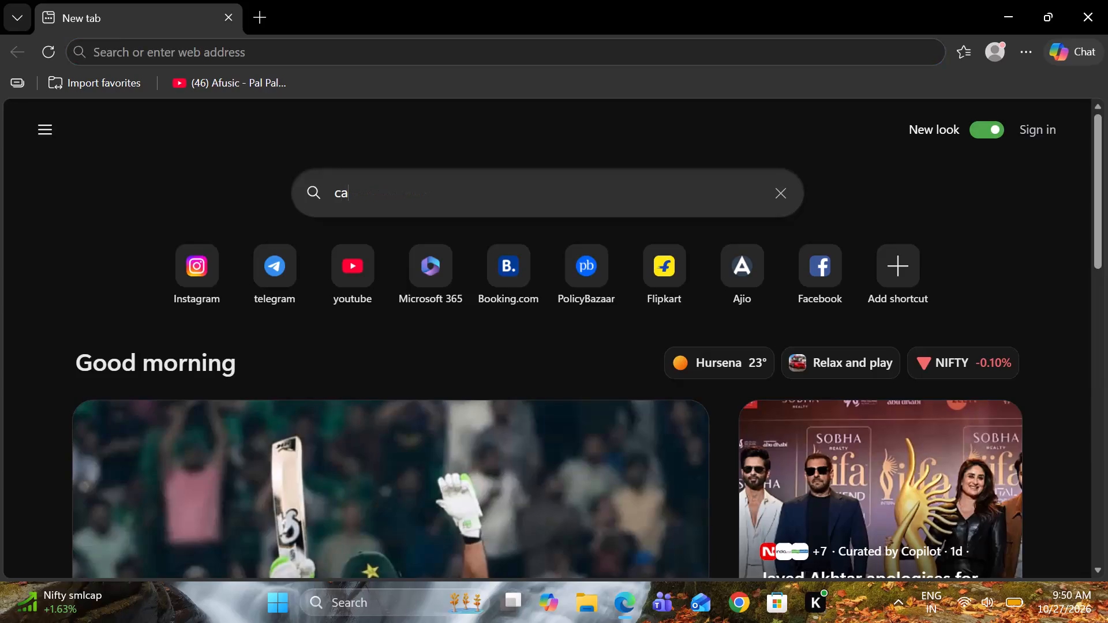
pyautogui.write('nva')
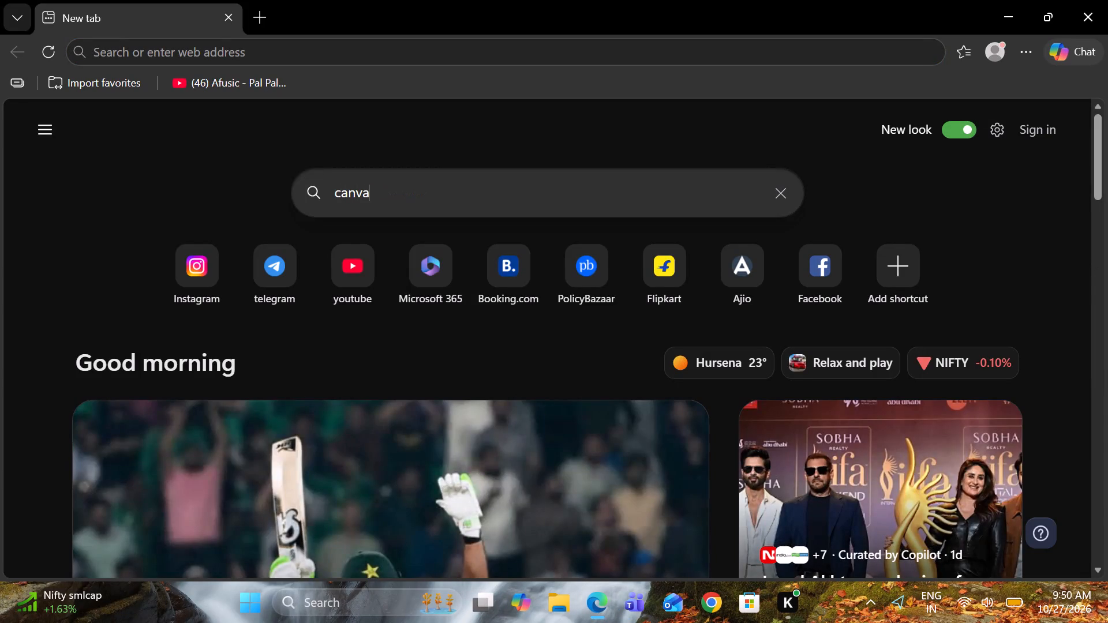
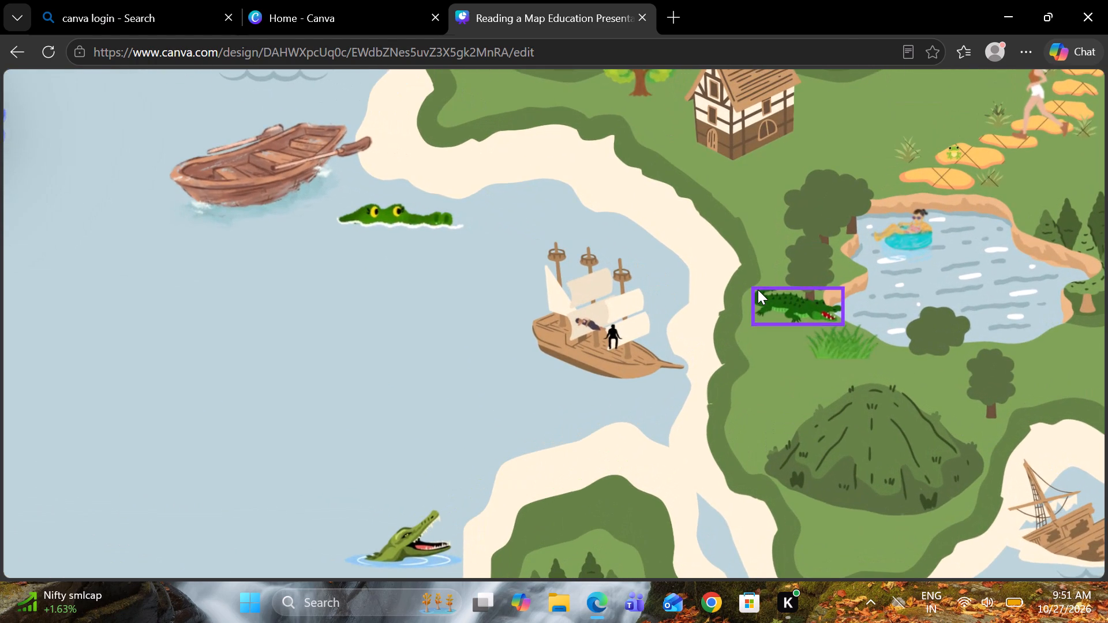
# Search the elements for "snake" and add the reddish-brown patterned snake graphic to page 1.
pyautogui.click(170, 293)
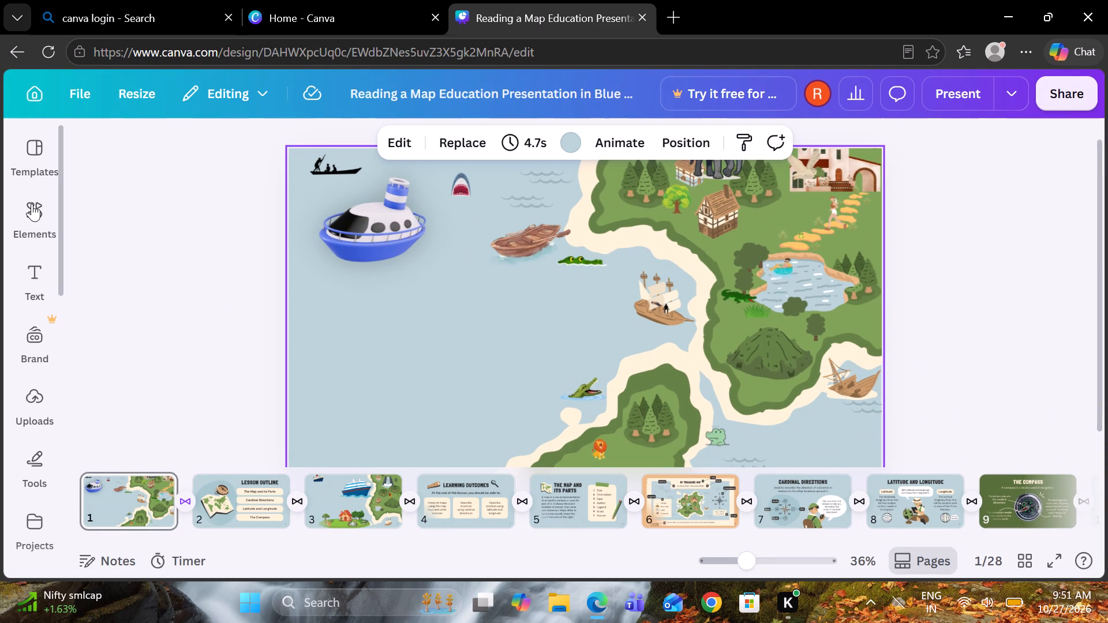
pyautogui.click(32, 204)
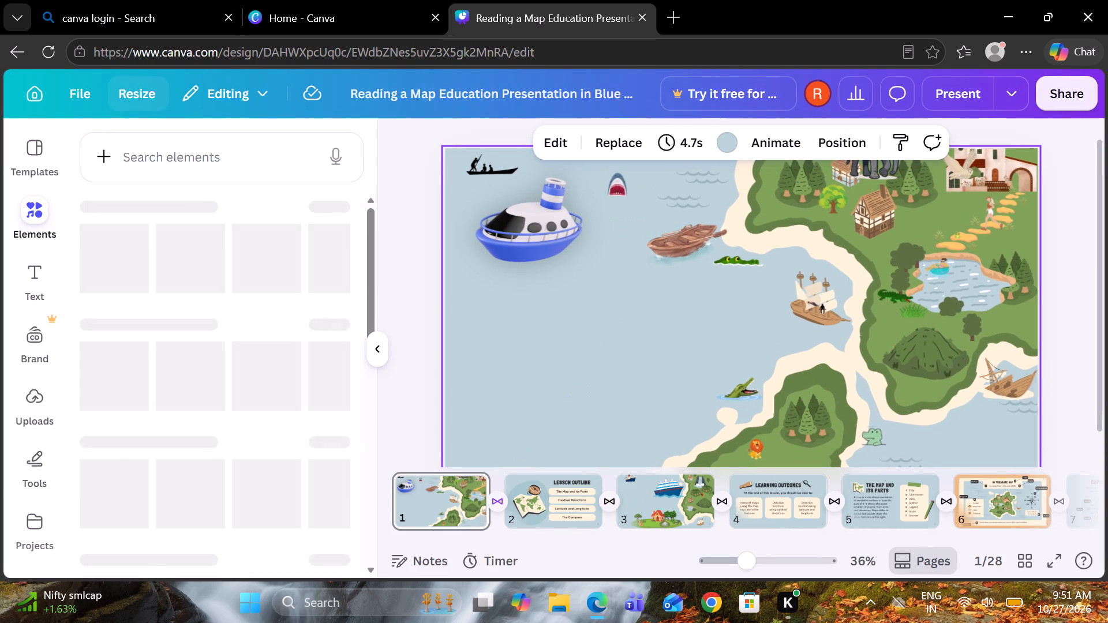
pyautogui.click(155, 160)
pyautogui.write('snack')
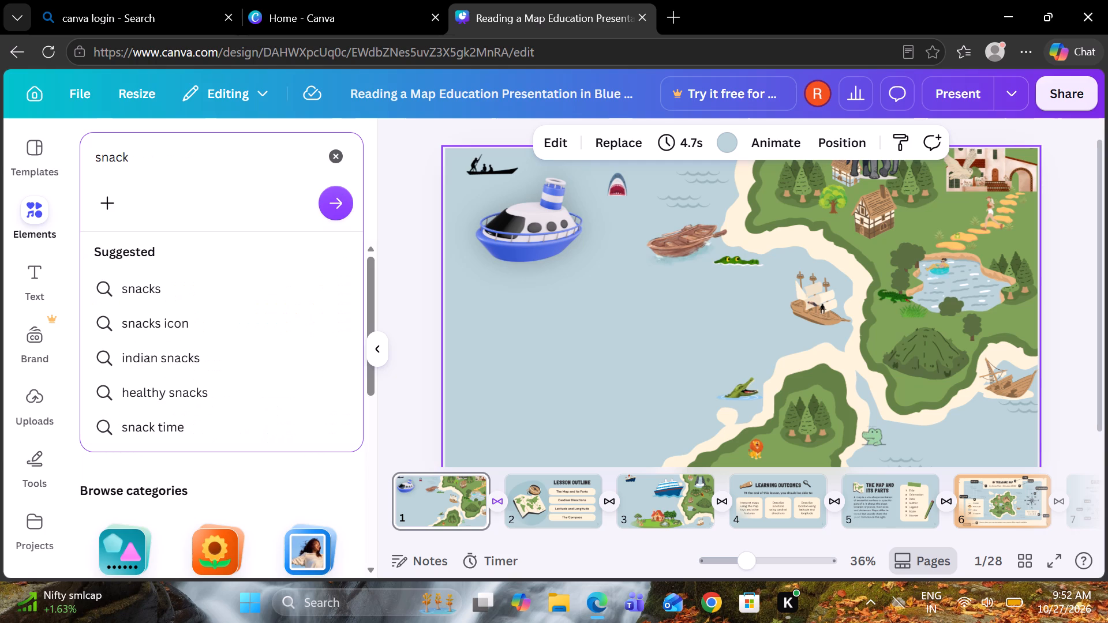
pyautogui.press('BackSpace')
pyautogui.press('BackSpace')
pyautogui.write('ke')
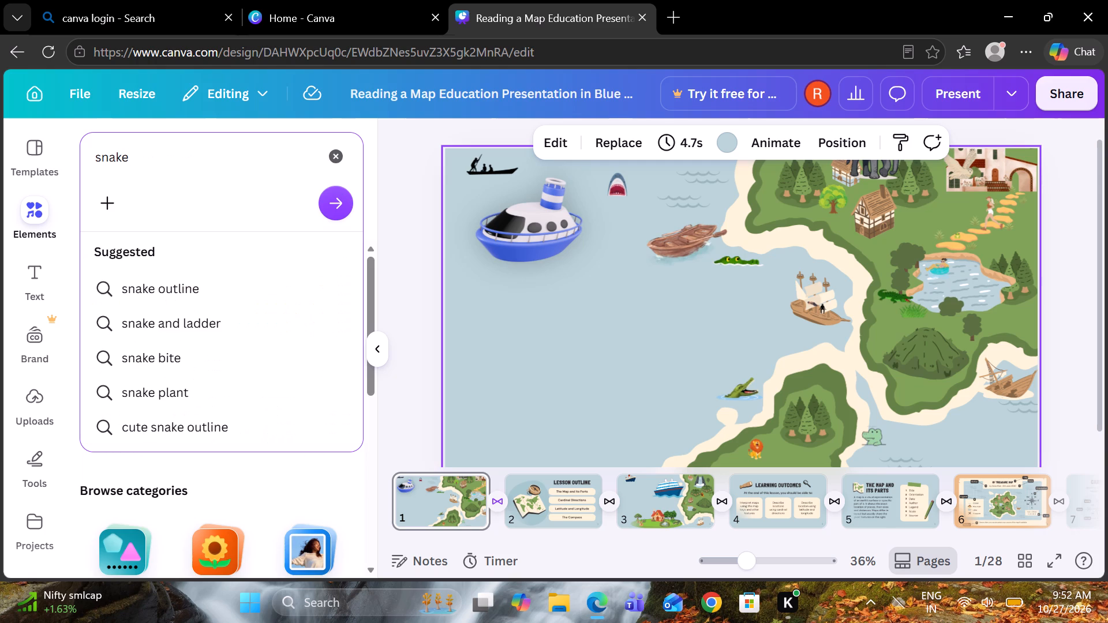
pyautogui.press('Return')
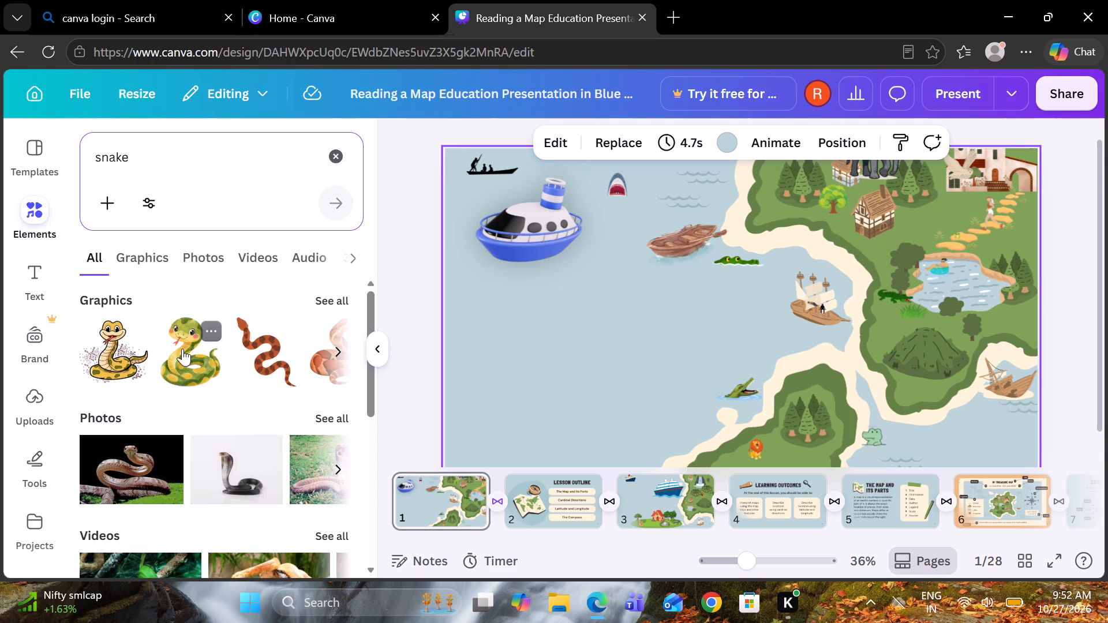
pyautogui.click(272, 359)
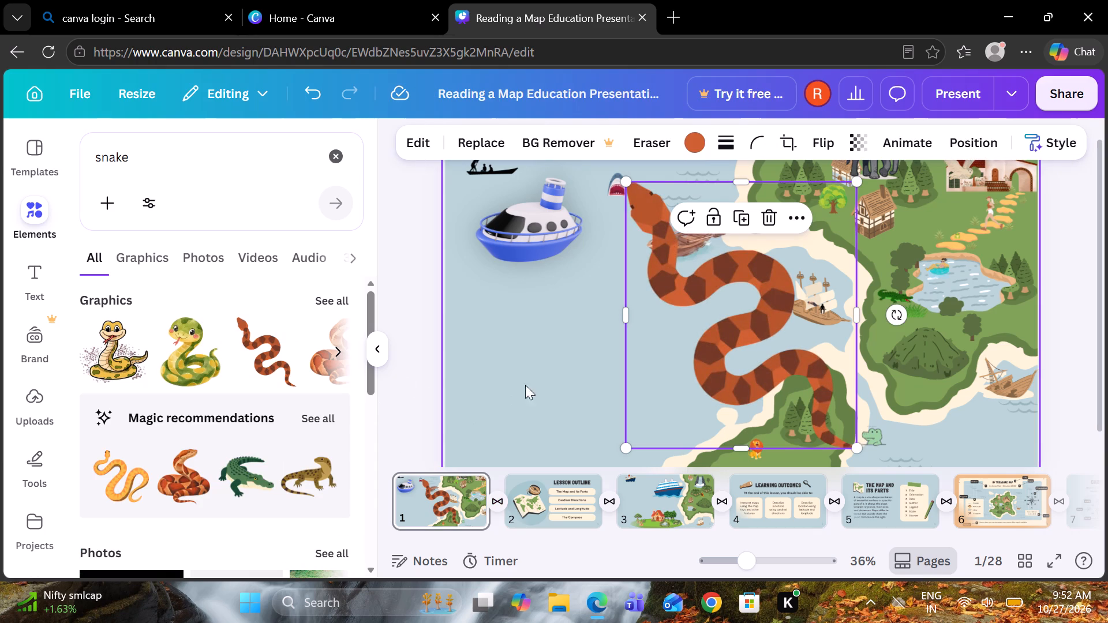
# Shrink the snake graphic proportionally to about 115 wide by 133 high.
pyautogui.moveTo(859, 176); pyautogui.dragTo(857, 179)
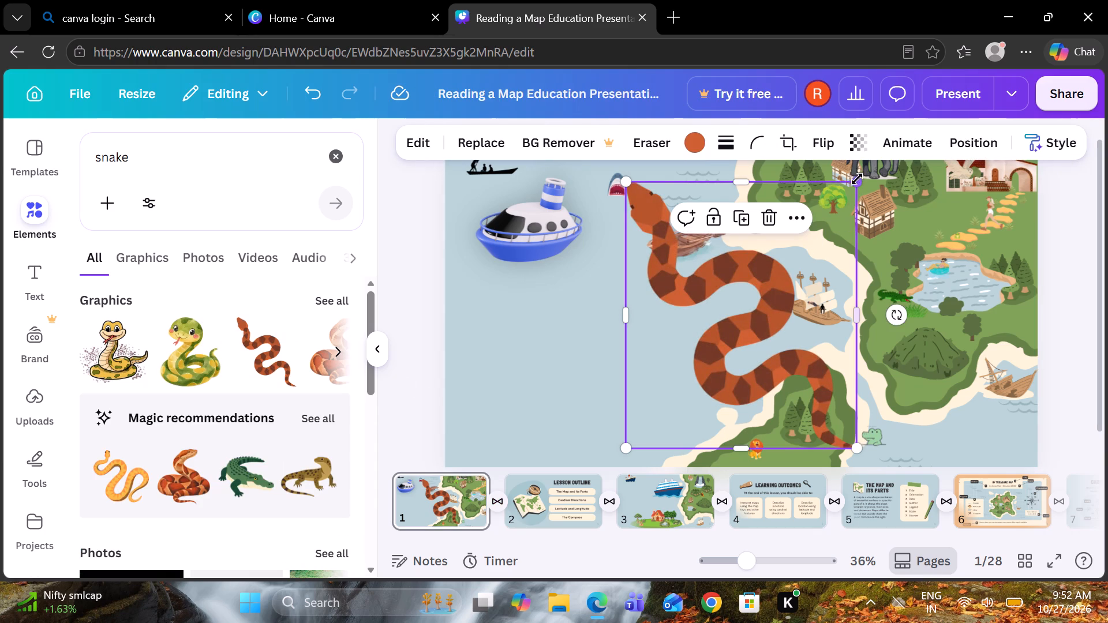
pyautogui.moveTo(857, 179); pyautogui.dragTo(729, 326)
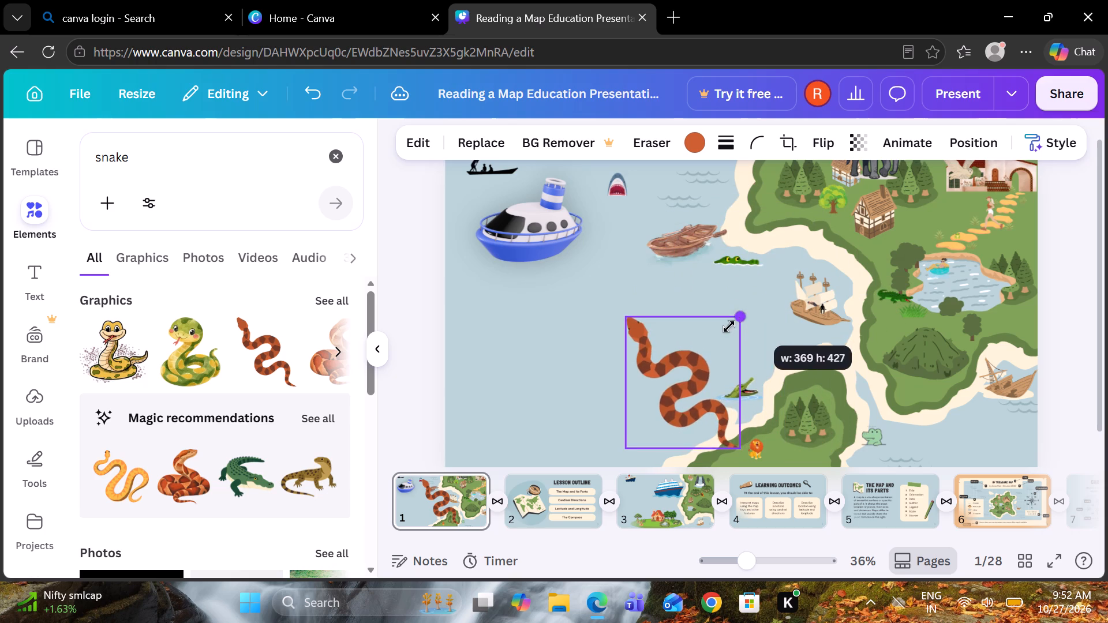
pyautogui.moveTo(729, 326); pyautogui.dragTo(671, 361)
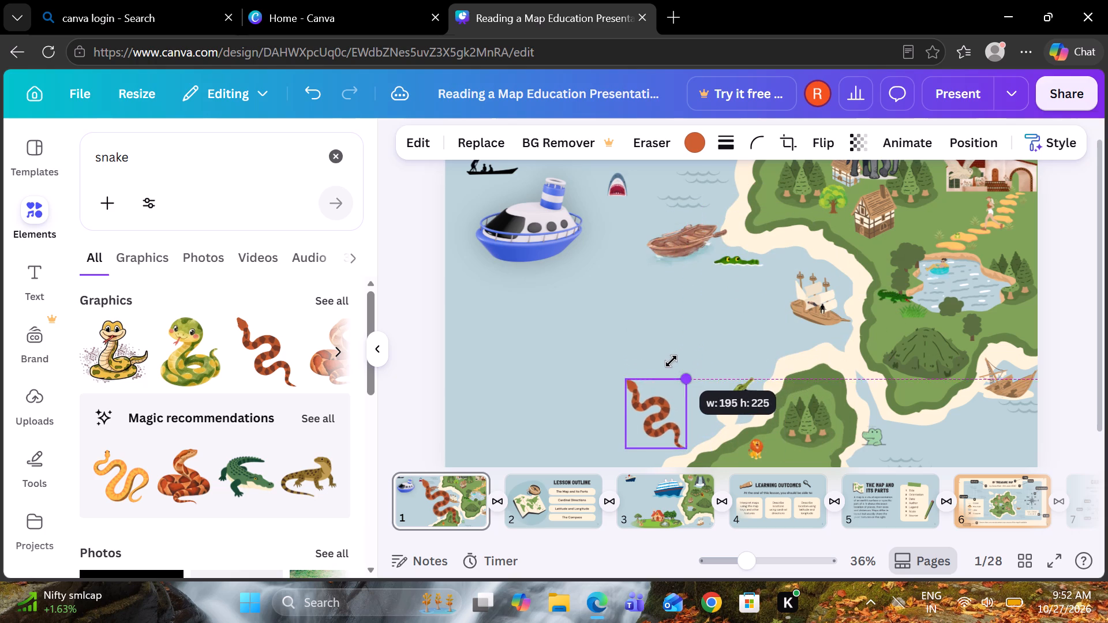
pyautogui.moveTo(671, 361); pyautogui.dragTo(646, 385)
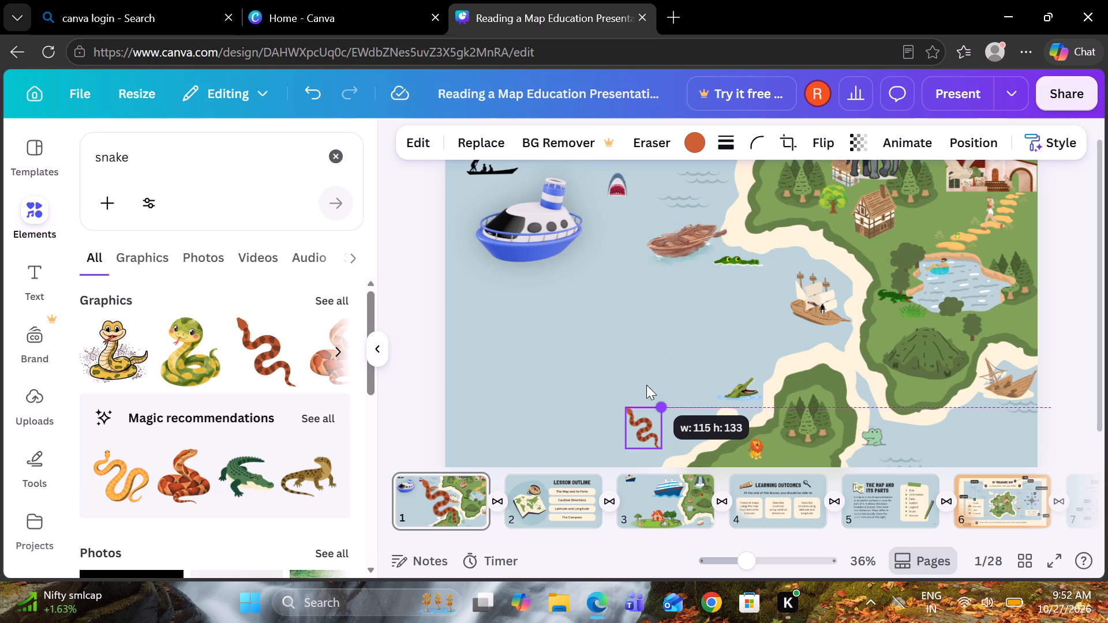
# Shrink the snake further and place it on the grass between the timbered house and the stepping-stone path.
pyautogui.moveTo(643, 426); pyautogui.dragTo(706, 393)
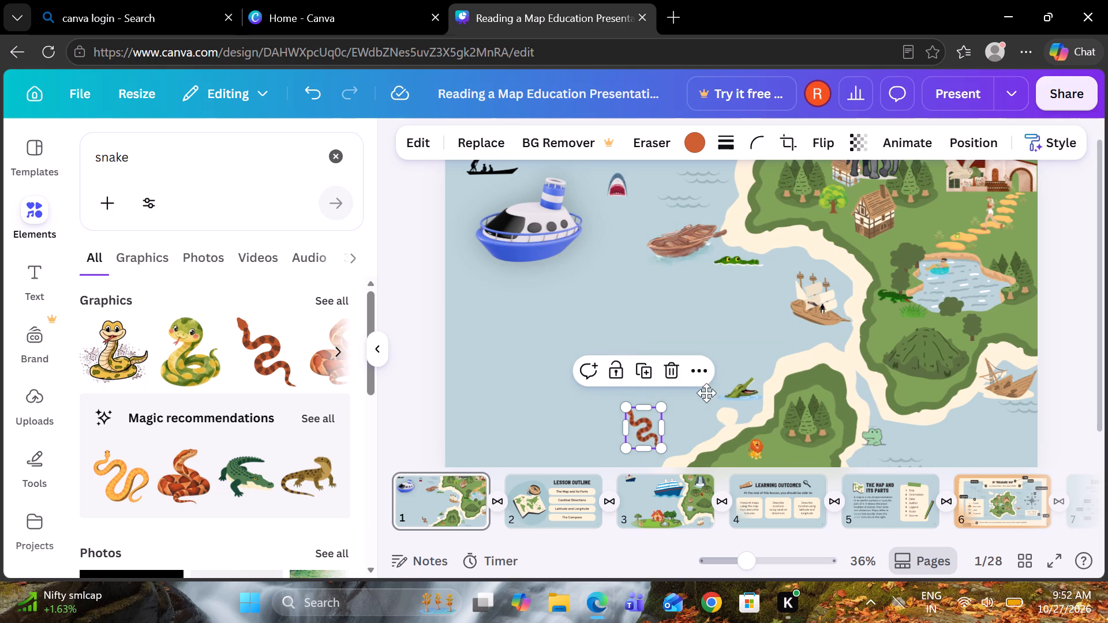
pyautogui.moveTo(706, 393); pyautogui.dragTo(993, 240)
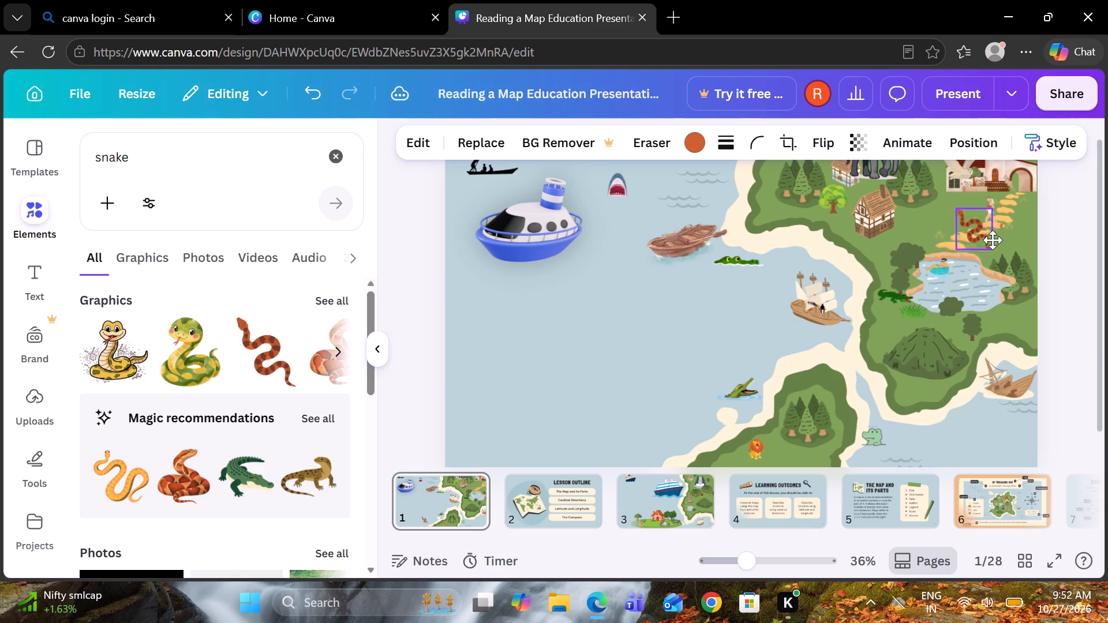
pyautogui.moveTo(993, 240); pyautogui.dragTo(1033, 220)
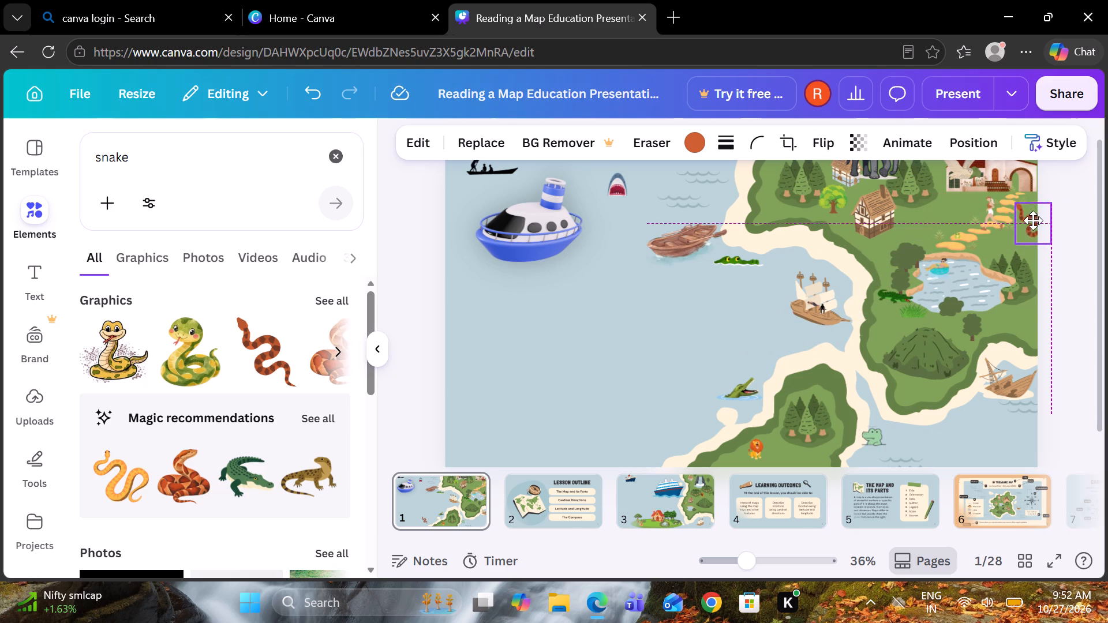
pyautogui.moveTo(1033, 220); pyautogui.dragTo(868, 245)
pyautogui.moveTo(889, 231); pyautogui.dragTo(869, 250)
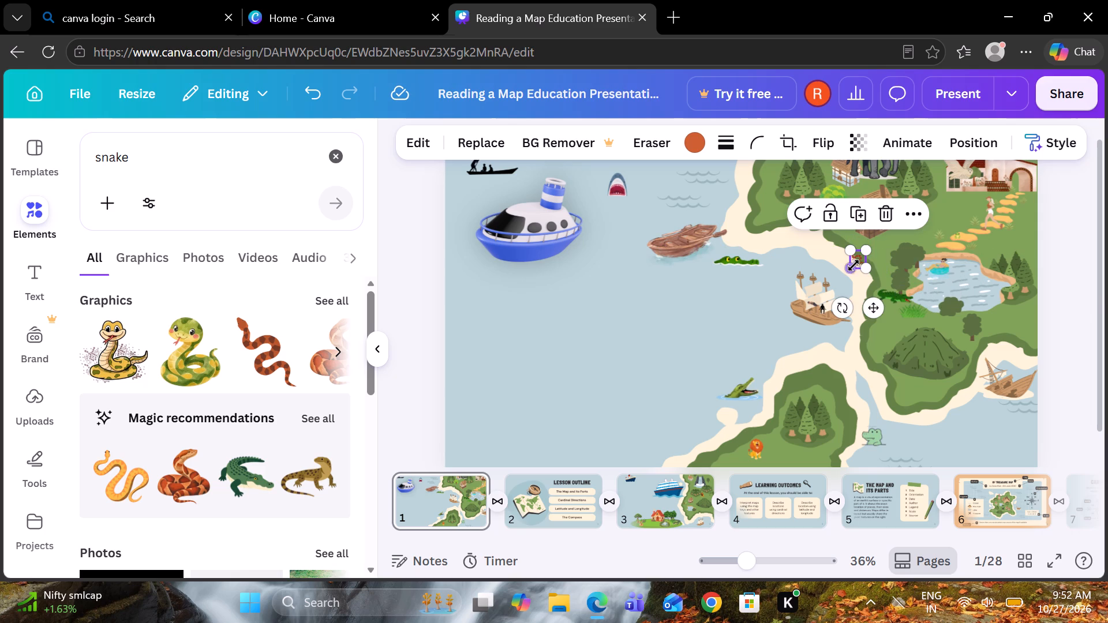
pyautogui.moveTo(881, 305); pyautogui.dragTo(899, 297)
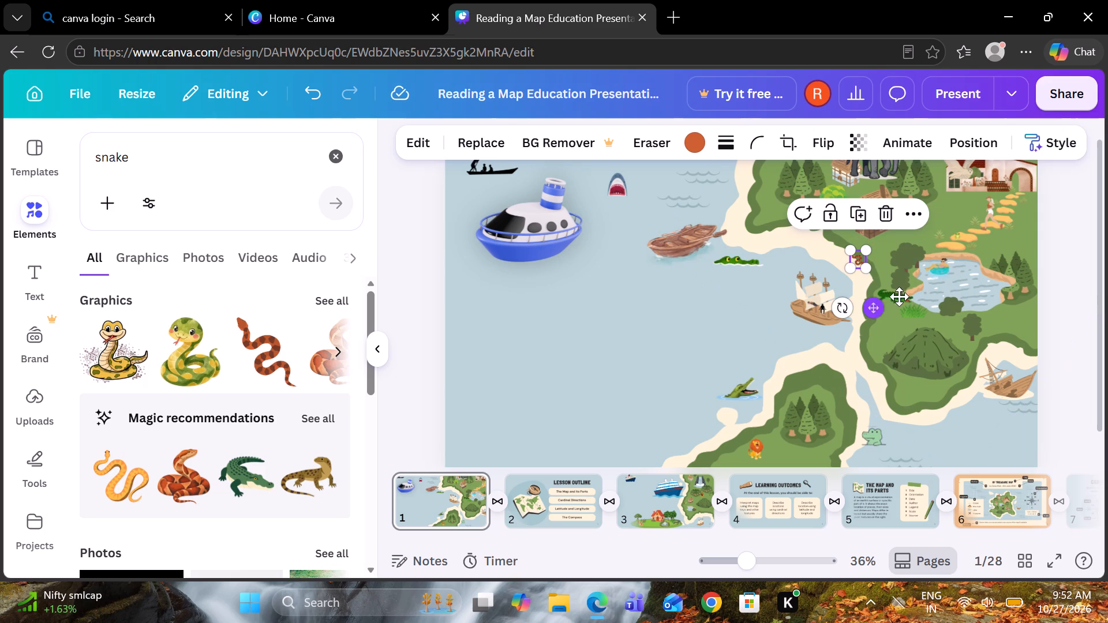
pyautogui.moveTo(899, 297); pyautogui.dragTo(968, 263)
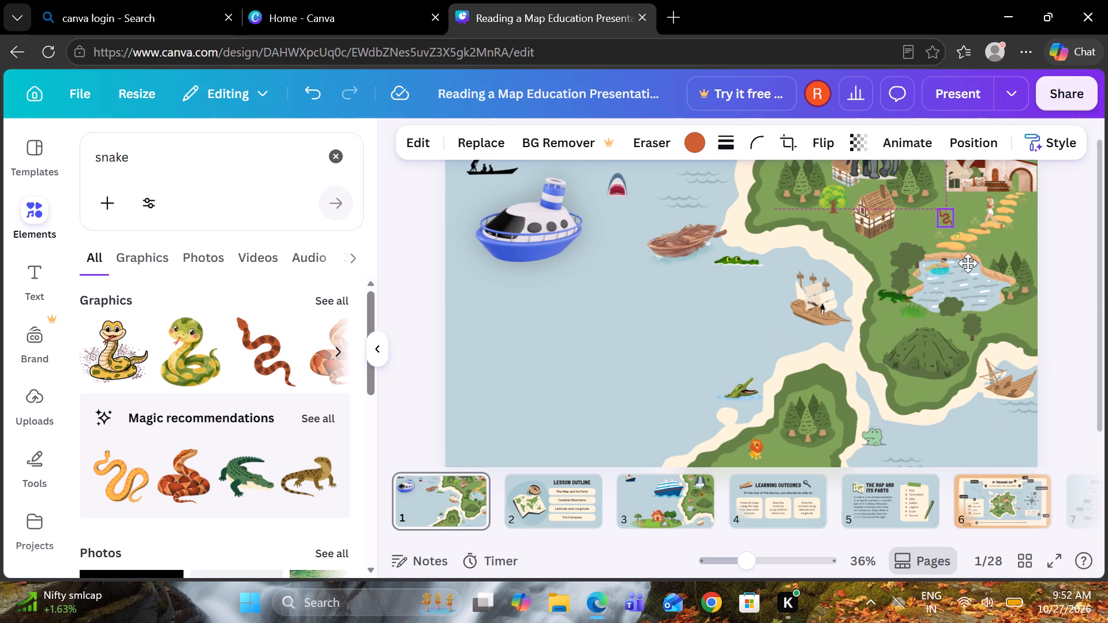
pyautogui.moveTo(968, 263); pyautogui.dragTo(971, 252)
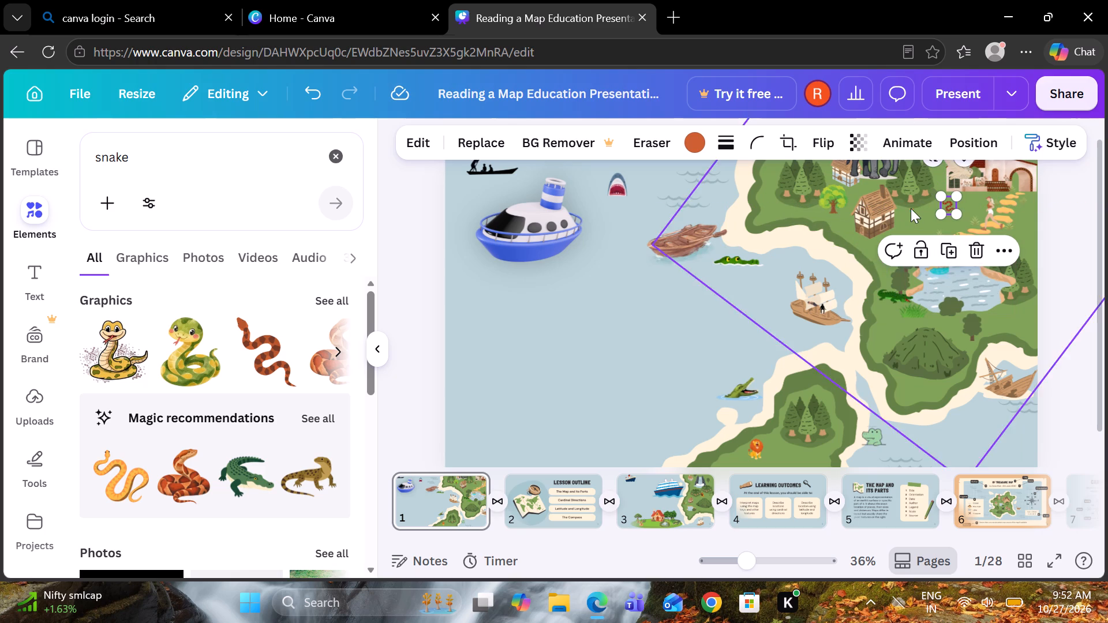
pyautogui.click(911, 208)
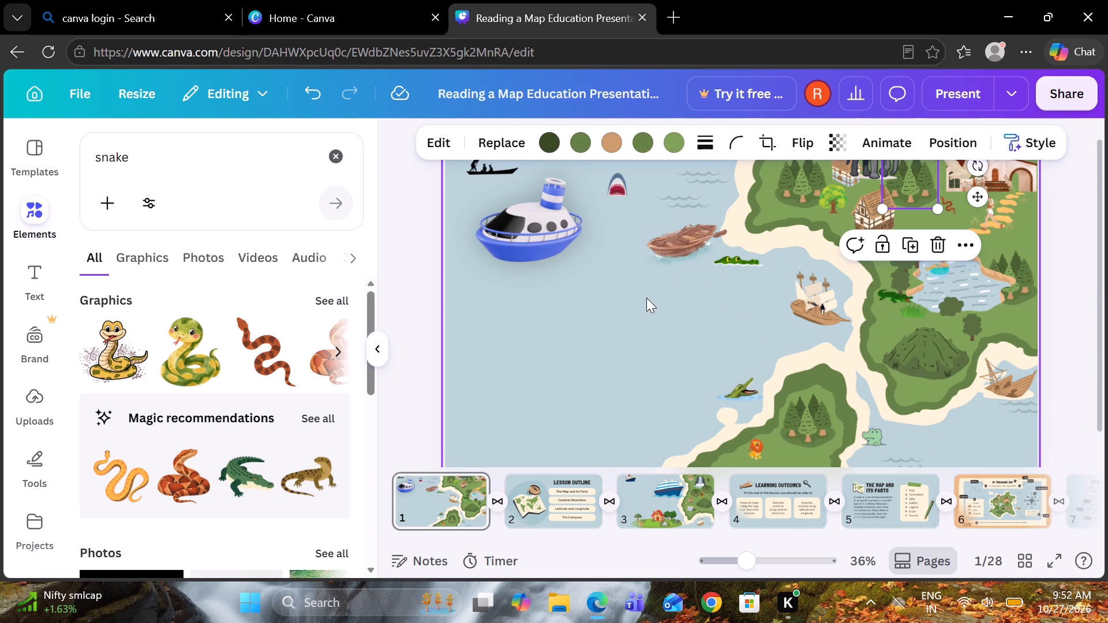
pyautogui.click(646, 298)
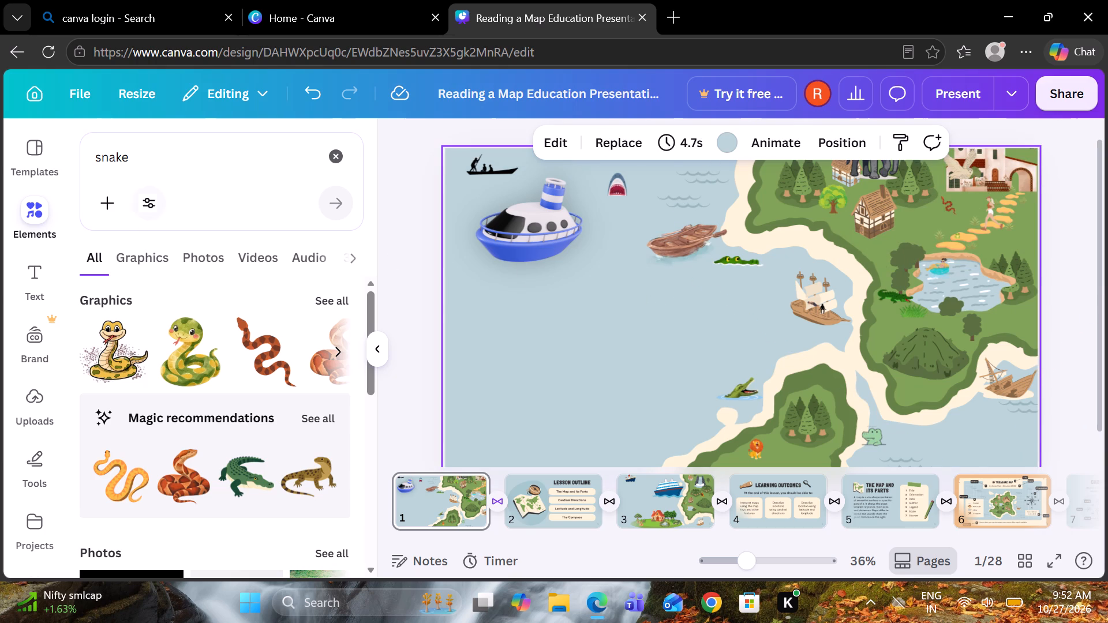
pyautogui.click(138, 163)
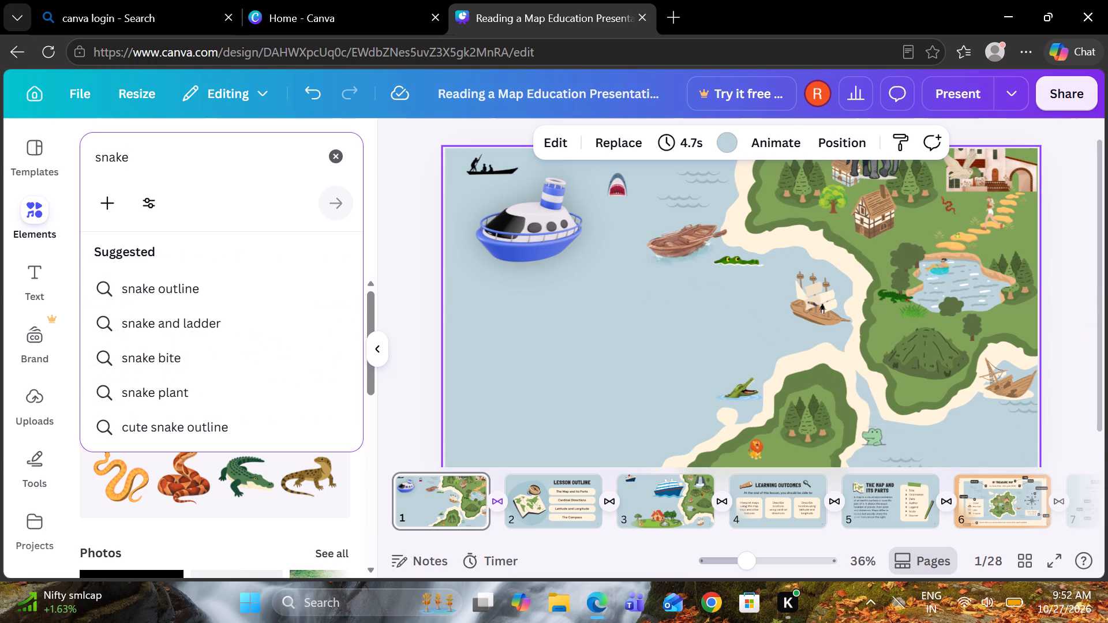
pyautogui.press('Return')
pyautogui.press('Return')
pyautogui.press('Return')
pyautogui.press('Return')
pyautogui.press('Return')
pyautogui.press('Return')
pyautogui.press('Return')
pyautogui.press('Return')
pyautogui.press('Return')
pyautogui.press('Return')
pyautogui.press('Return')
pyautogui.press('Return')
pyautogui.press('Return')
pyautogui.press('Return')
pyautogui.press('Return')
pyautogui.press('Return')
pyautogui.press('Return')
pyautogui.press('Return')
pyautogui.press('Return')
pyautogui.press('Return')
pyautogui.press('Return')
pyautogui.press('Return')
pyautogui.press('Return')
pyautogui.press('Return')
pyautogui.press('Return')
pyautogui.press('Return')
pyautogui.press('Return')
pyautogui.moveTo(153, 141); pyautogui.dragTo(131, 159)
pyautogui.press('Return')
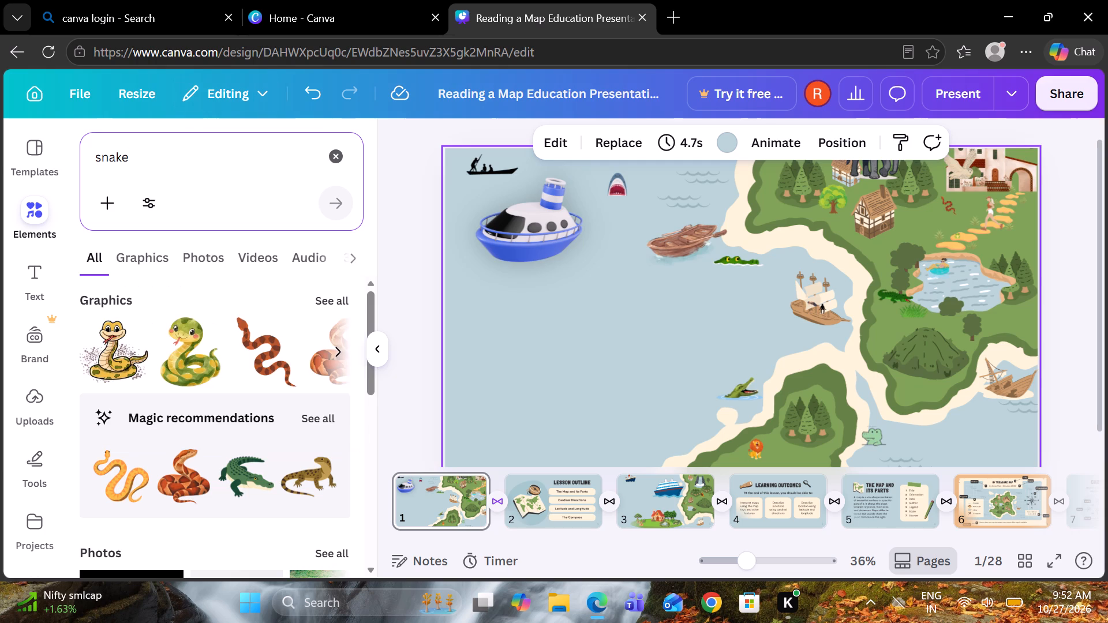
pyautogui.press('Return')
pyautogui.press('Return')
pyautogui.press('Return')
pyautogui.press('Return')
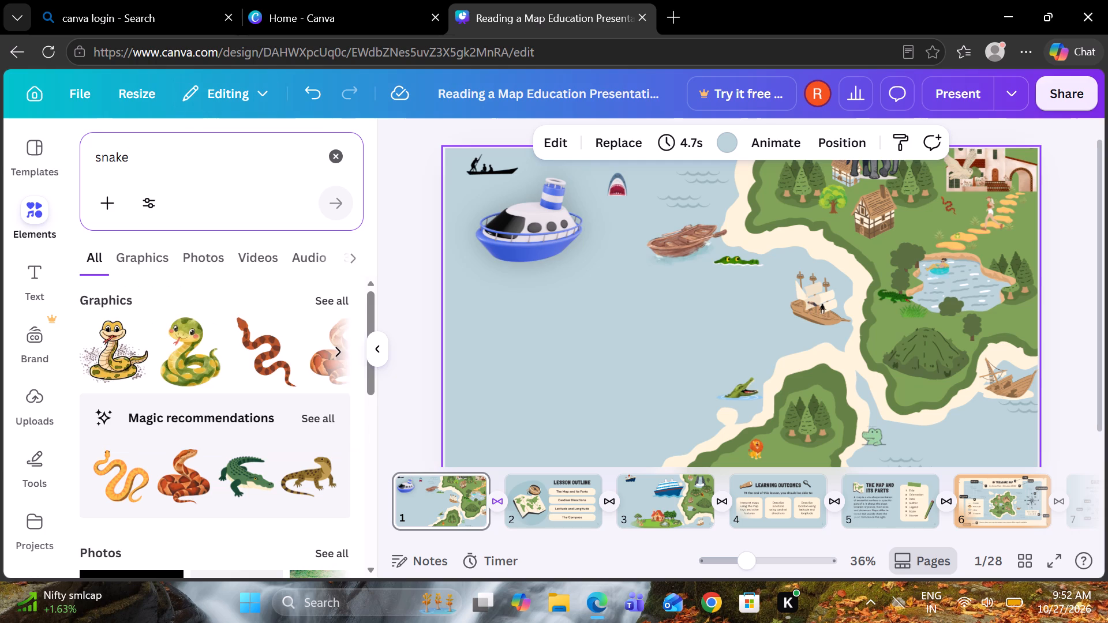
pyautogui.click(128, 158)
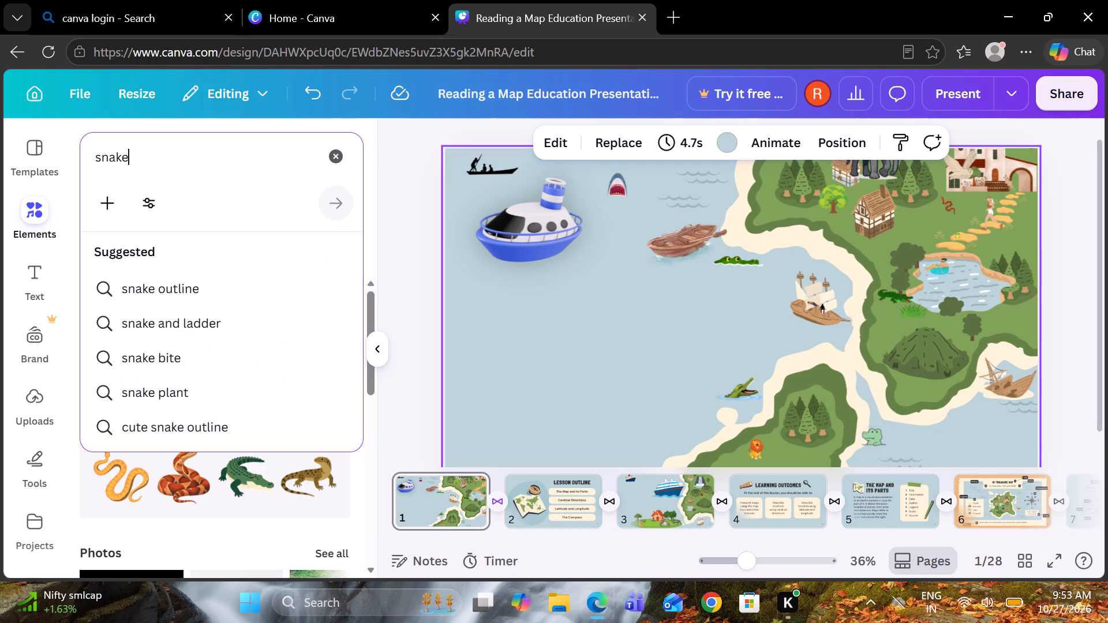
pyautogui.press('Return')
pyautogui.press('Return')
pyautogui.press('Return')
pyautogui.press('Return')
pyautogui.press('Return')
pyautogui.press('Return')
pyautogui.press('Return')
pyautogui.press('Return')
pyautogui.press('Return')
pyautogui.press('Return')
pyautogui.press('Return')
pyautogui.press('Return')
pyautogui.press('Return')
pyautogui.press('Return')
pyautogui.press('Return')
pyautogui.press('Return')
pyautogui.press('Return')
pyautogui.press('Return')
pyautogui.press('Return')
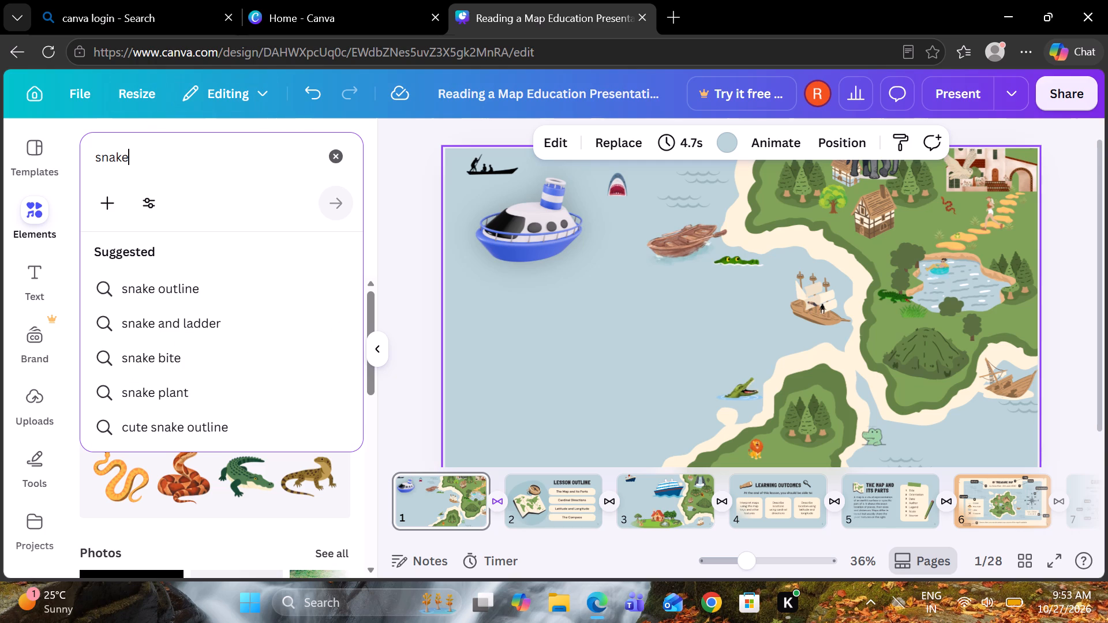
# Replace the elements search with "tiger" and add the front-facing sitting tiger cub graphic to page 1.
pyautogui.click(332, 157)
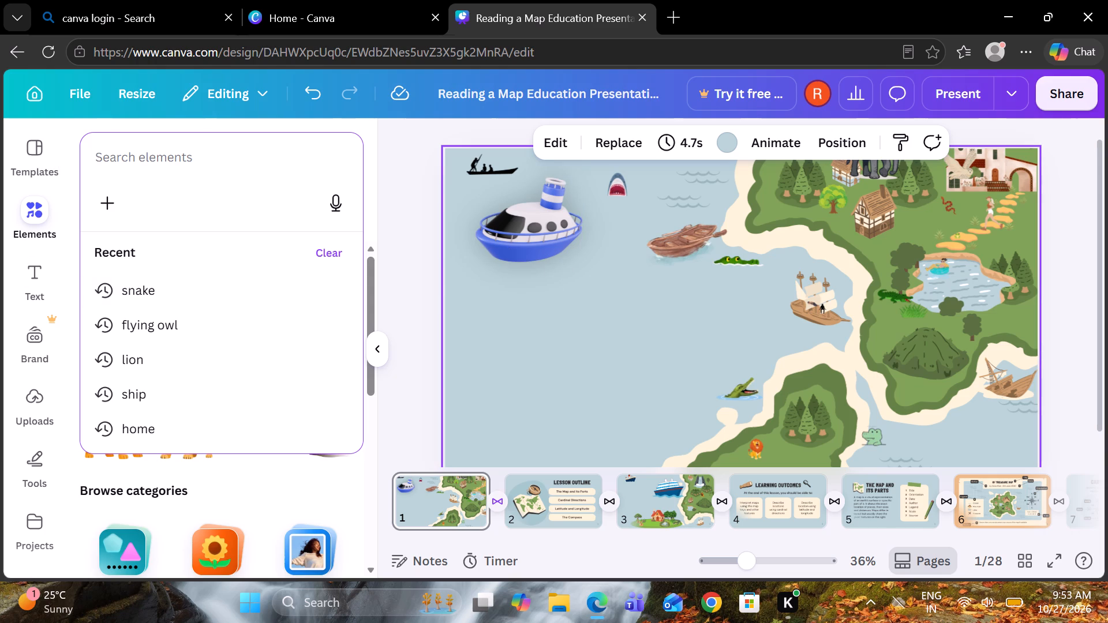
pyautogui.write('tiger')
pyautogui.press('Return')
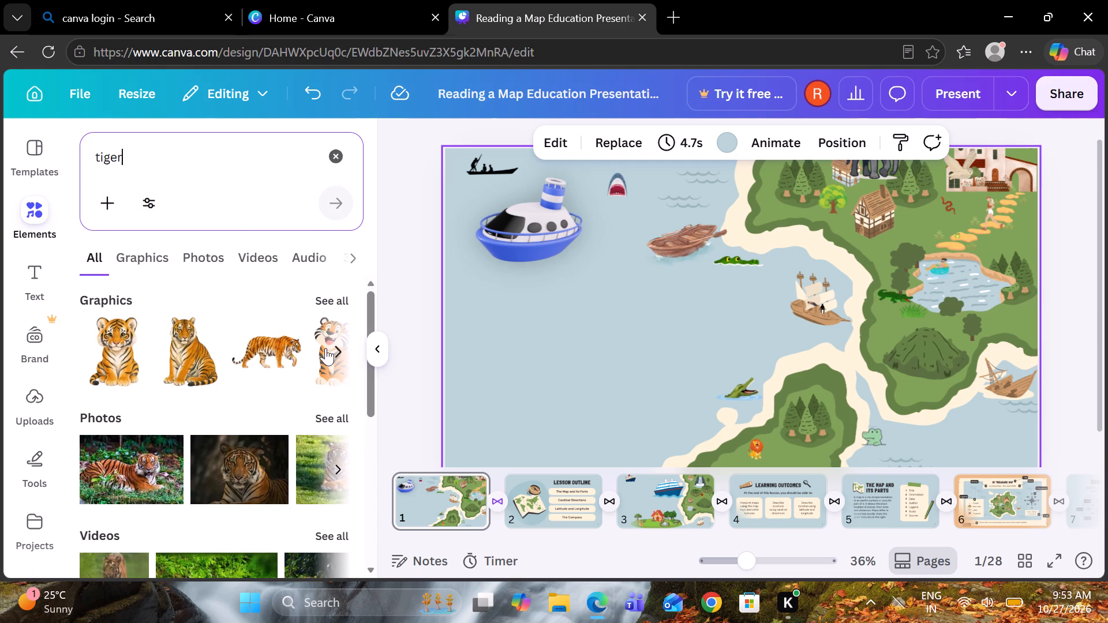
pyautogui.click(117, 348)
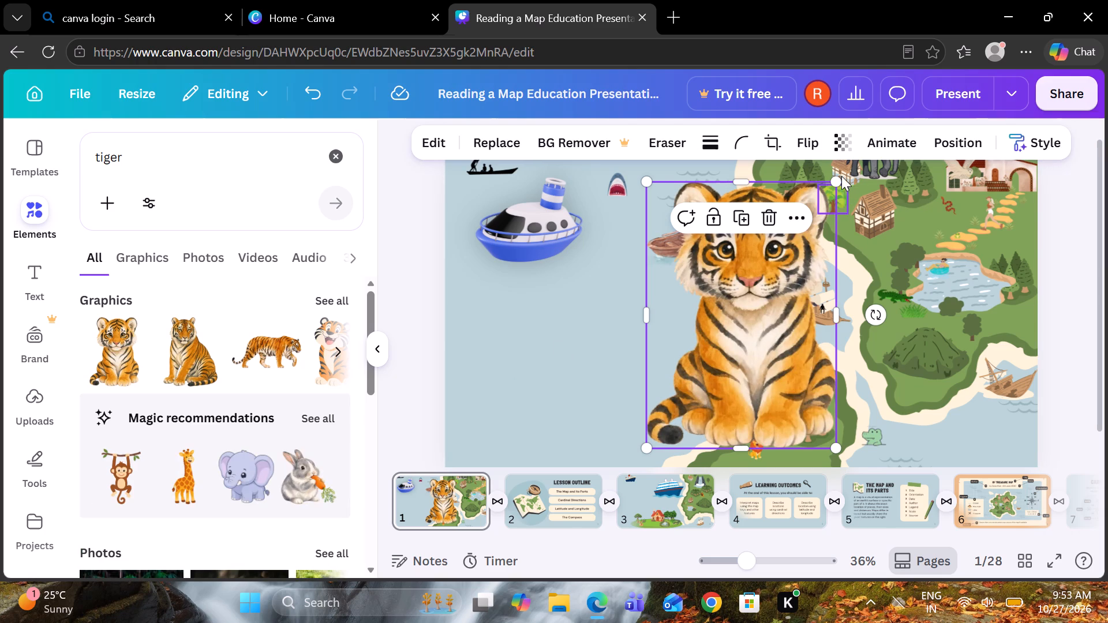
# Shrink the tiger graphic proportionally to a tiny figure, similar in scale to the lion on the map.
pyautogui.moveTo(831, 178); pyautogui.dragTo(690, 419)
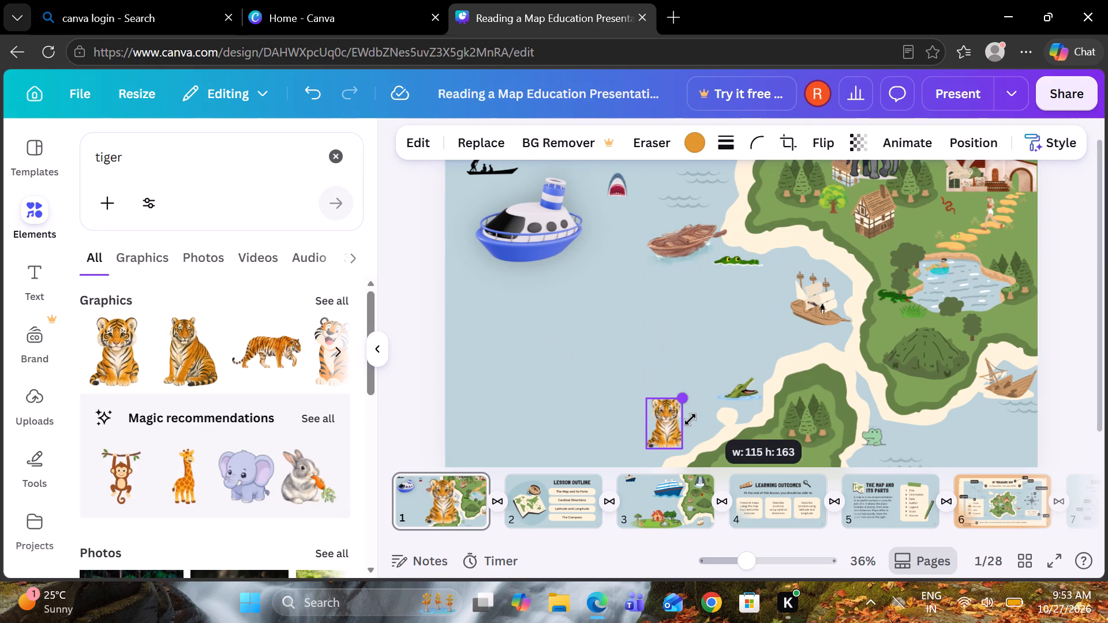
pyautogui.moveTo(690, 419); pyautogui.dragTo(676, 431)
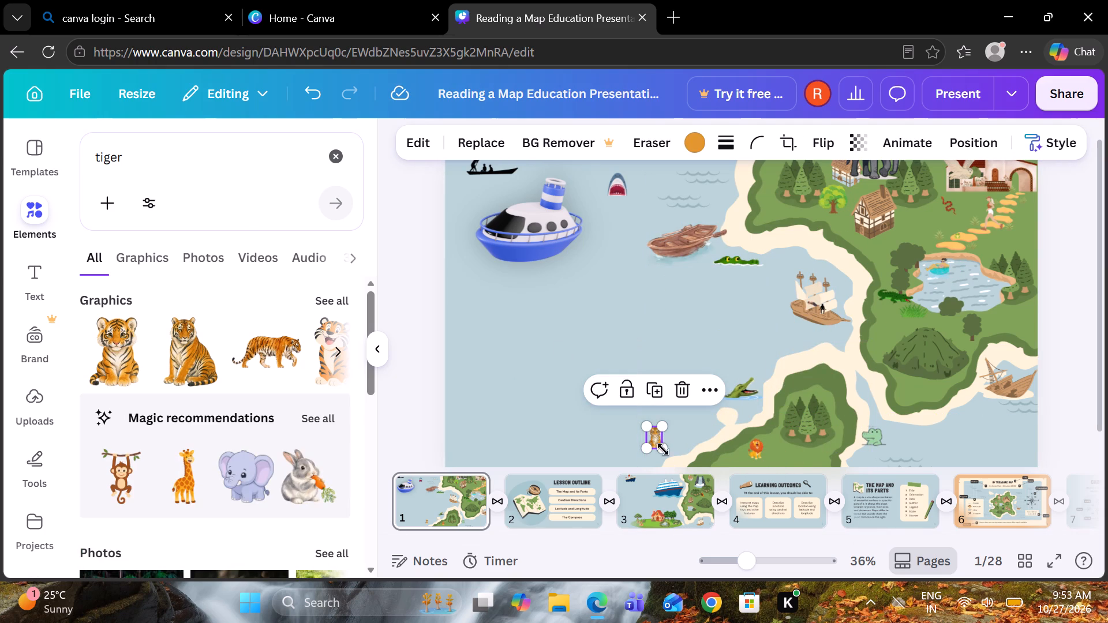
# Move the tiny tiger onto the grass at the map's northern coast, beside the cluster of pine trees.
pyautogui.doubleClick(655, 440)
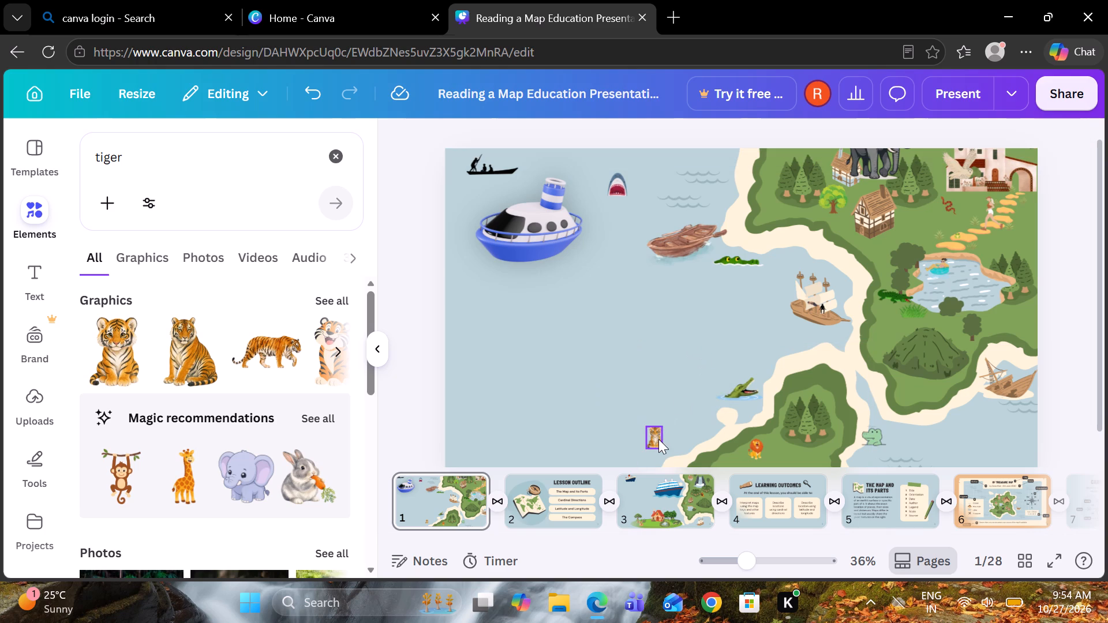
pyautogui.moveTo(652, 435); pyautogui.dragTo(751, 288)
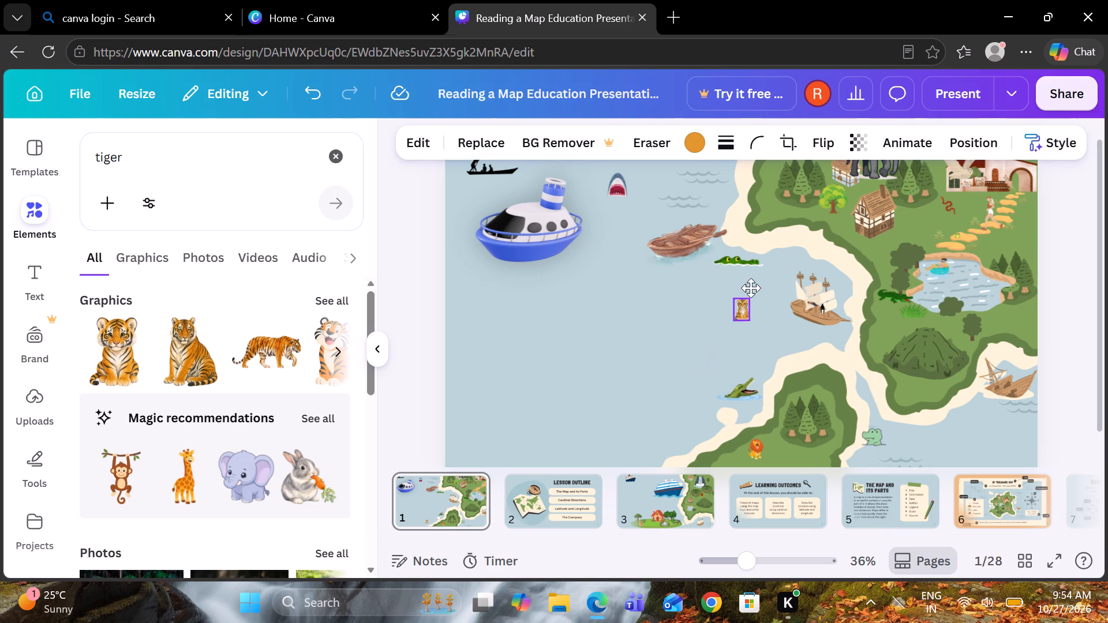
pyautogui.moveTo(751, 288); pyautogui.dragTo(766, 176)
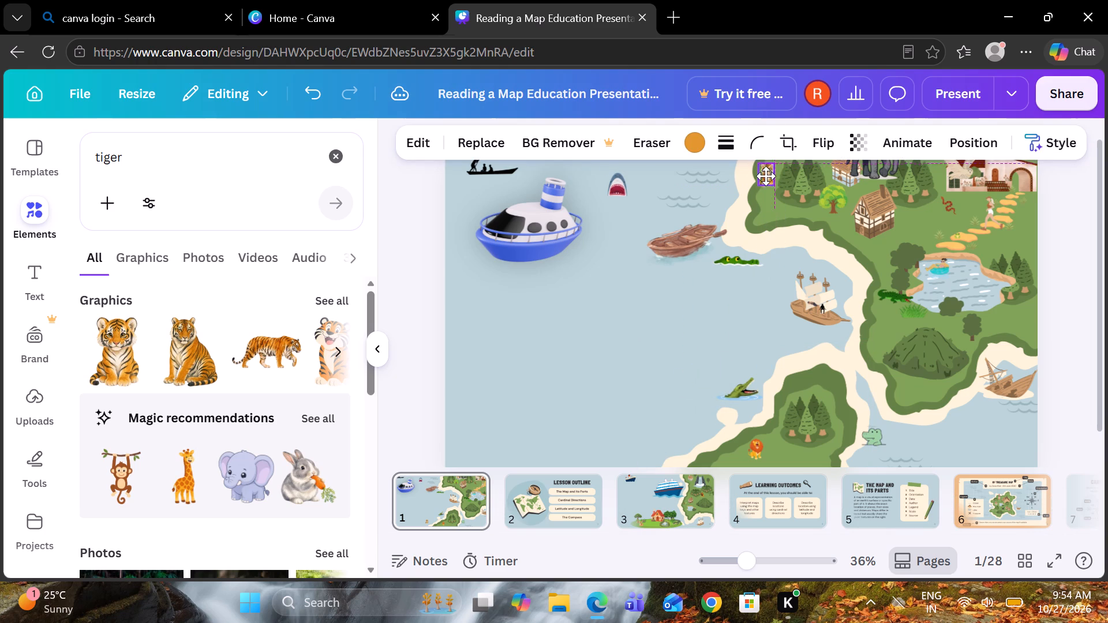
pyautogui.moveTo(766, 176); pyautogui.dragTo(768, 177)
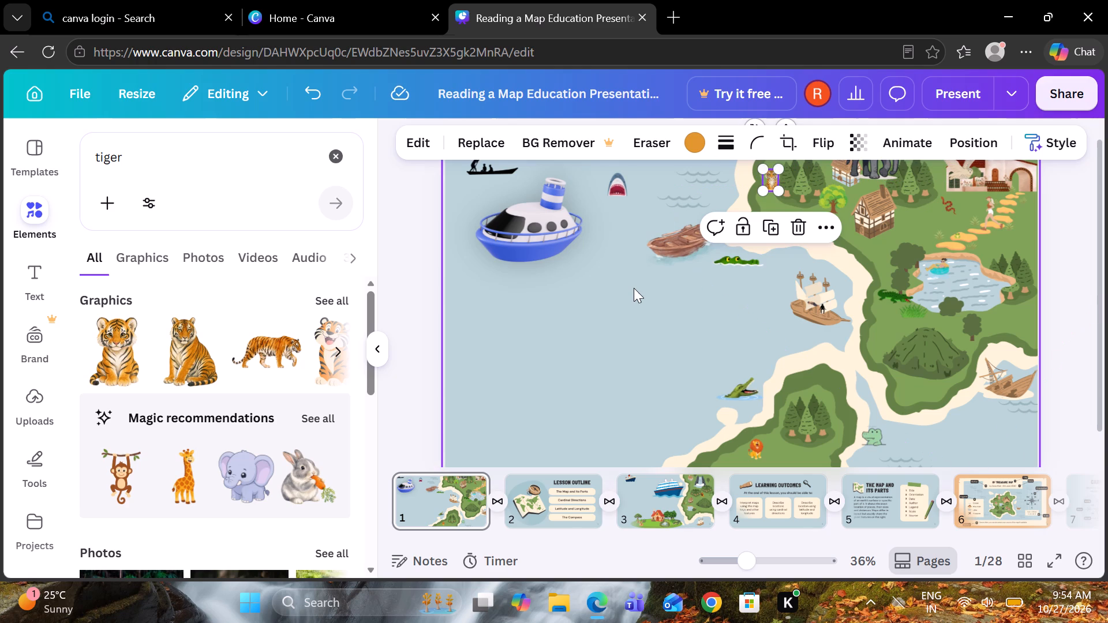
pyautogui.click(634, 288)
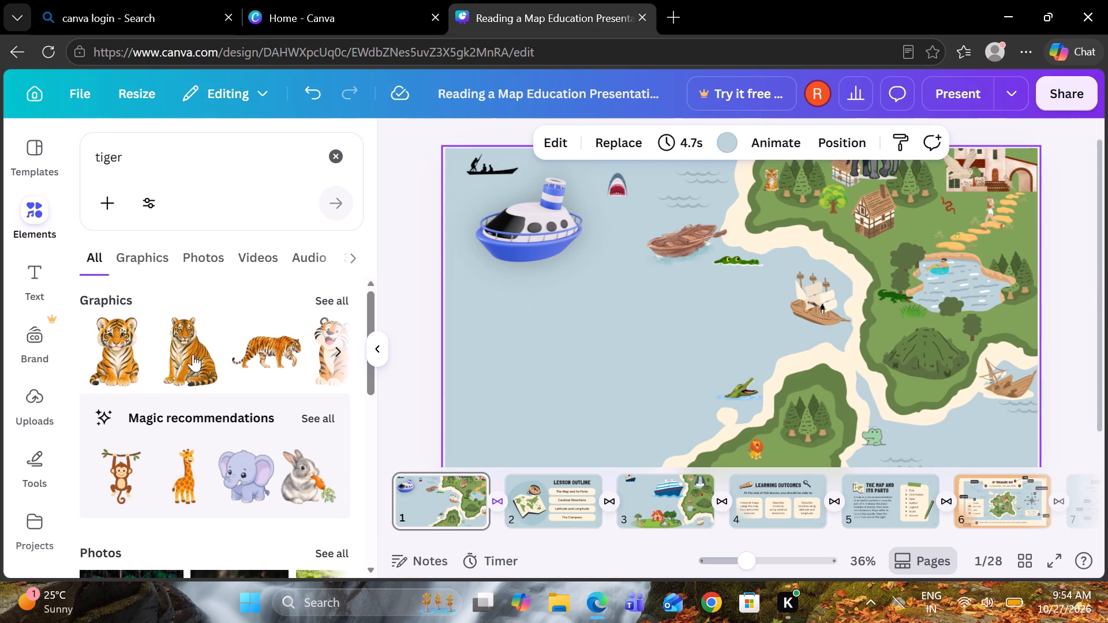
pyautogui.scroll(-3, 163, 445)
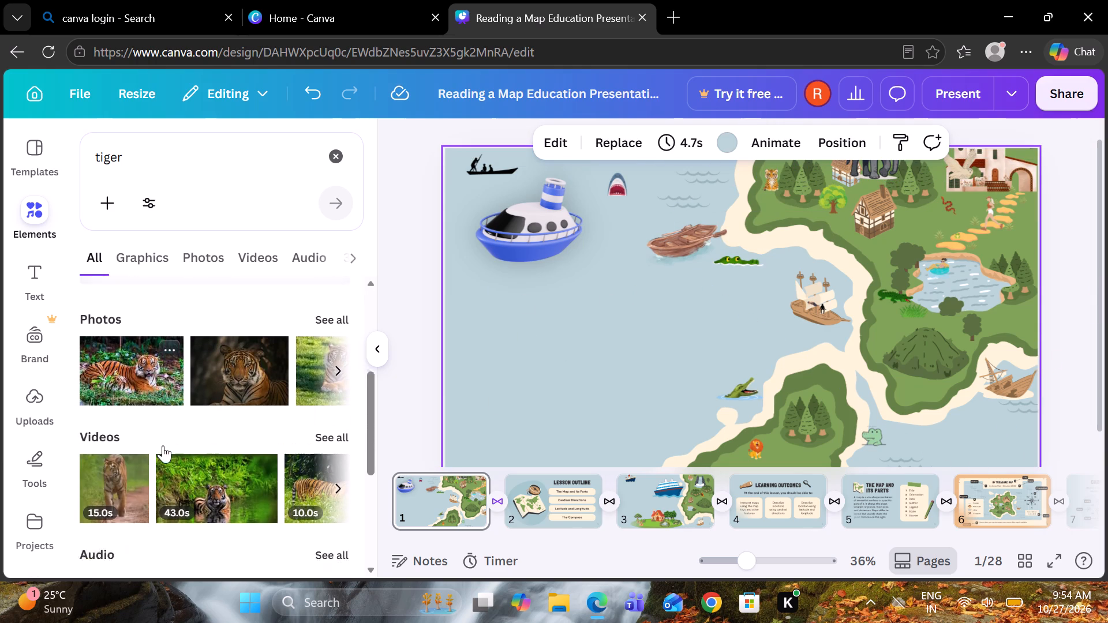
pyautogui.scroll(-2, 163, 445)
# On page 3, replace the elements search with "king kobra" and add the brown coiled cobra graphic.
pyautogui.click(668, 494)
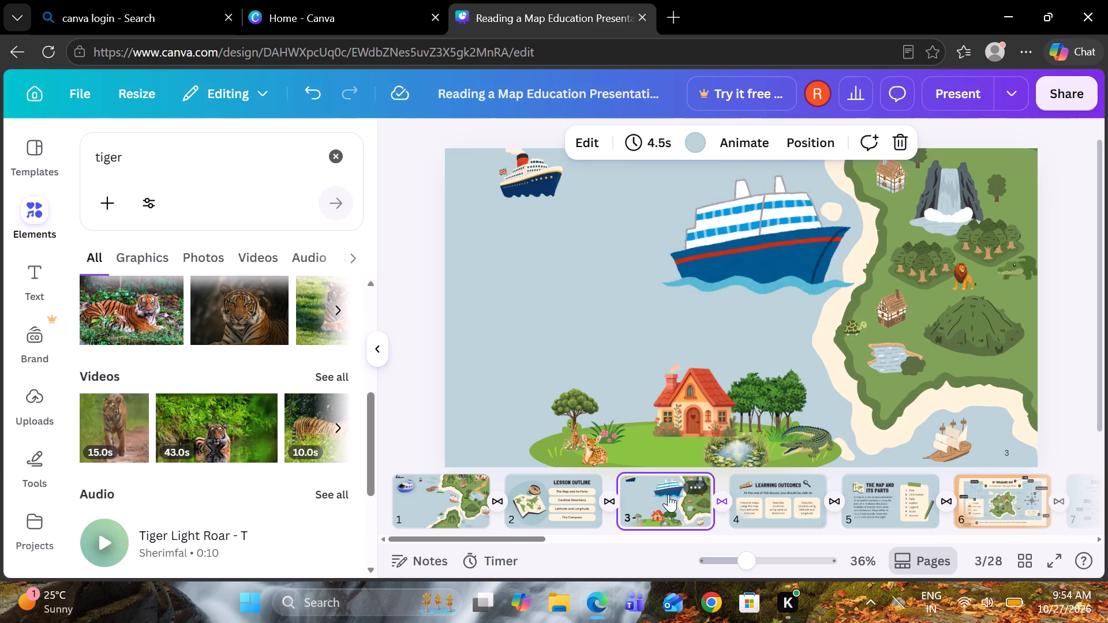
pyautogui.click(125, 151)
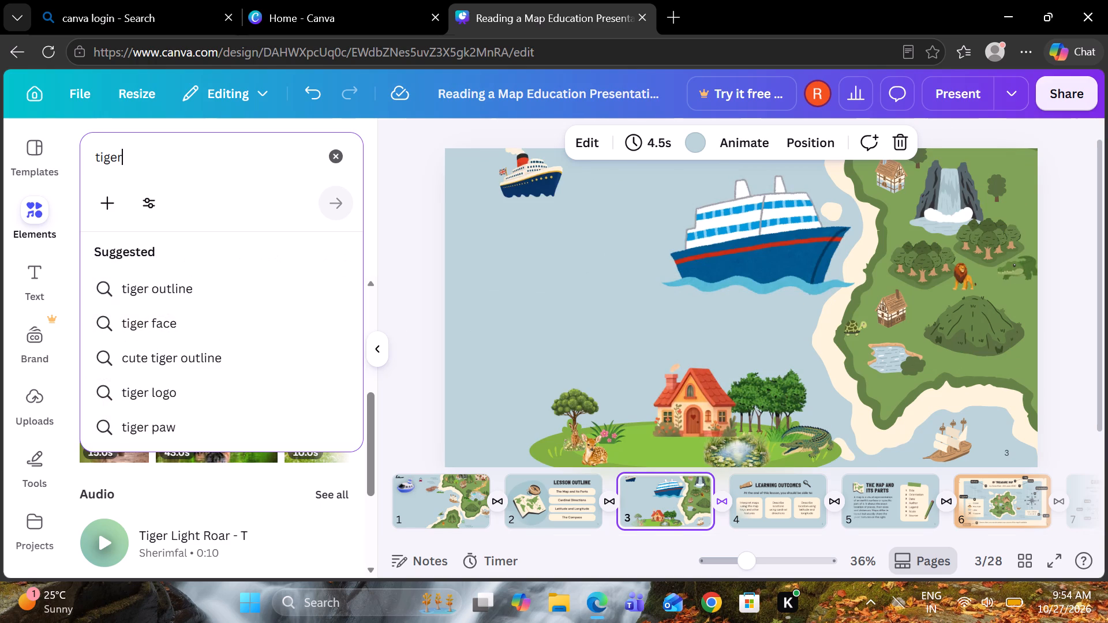
pyautogui.press('Return')
pyautogui.press('Return')
pyautogui.press('Return')
pyautogui.press('Return')
pyautogui.press('Return')
pyautogui.press('Return')
pyautogui.press('Return')
pyautogui.press('Return')
pyautogui.press('Return')
pyautogui.press('Return')
pyautogui.press('Return')
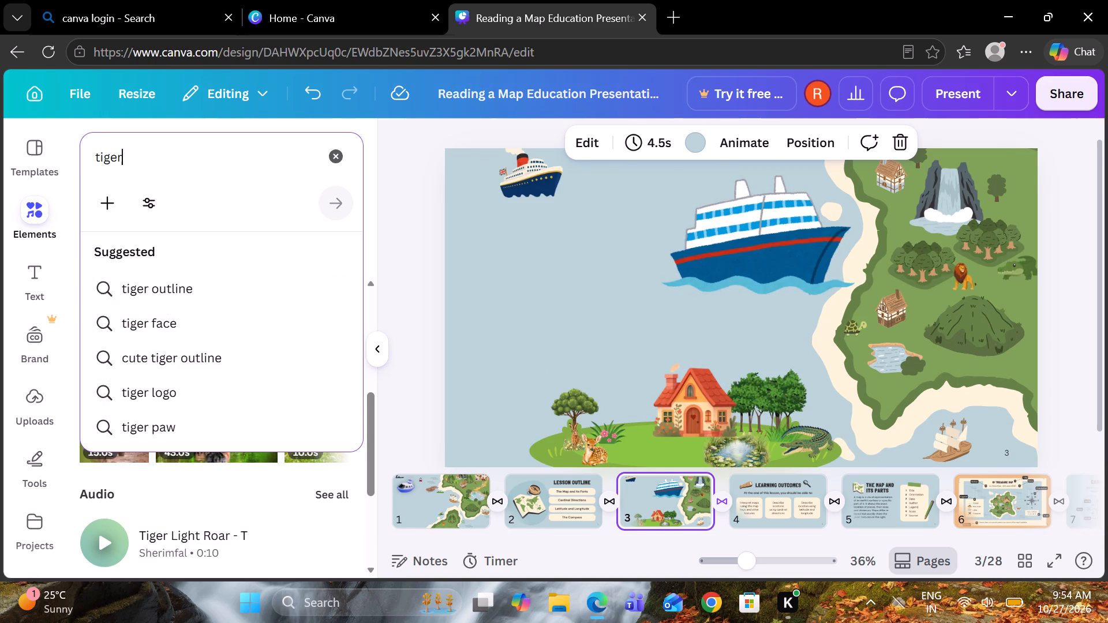
pyautogui.click(125, 151)
pyautogui.press('Return')
pyautogui.press('Return')
pyautogui.press('Return')
pyautogui.press('Return')
pyautogui.press('Return')
pyautogui.press('Return')
pyautogui.press('BackSpace')
pyautogui.press('BackSpace')
pyautogui.press('BackSpace')
pyautogui.press('BackSpace')
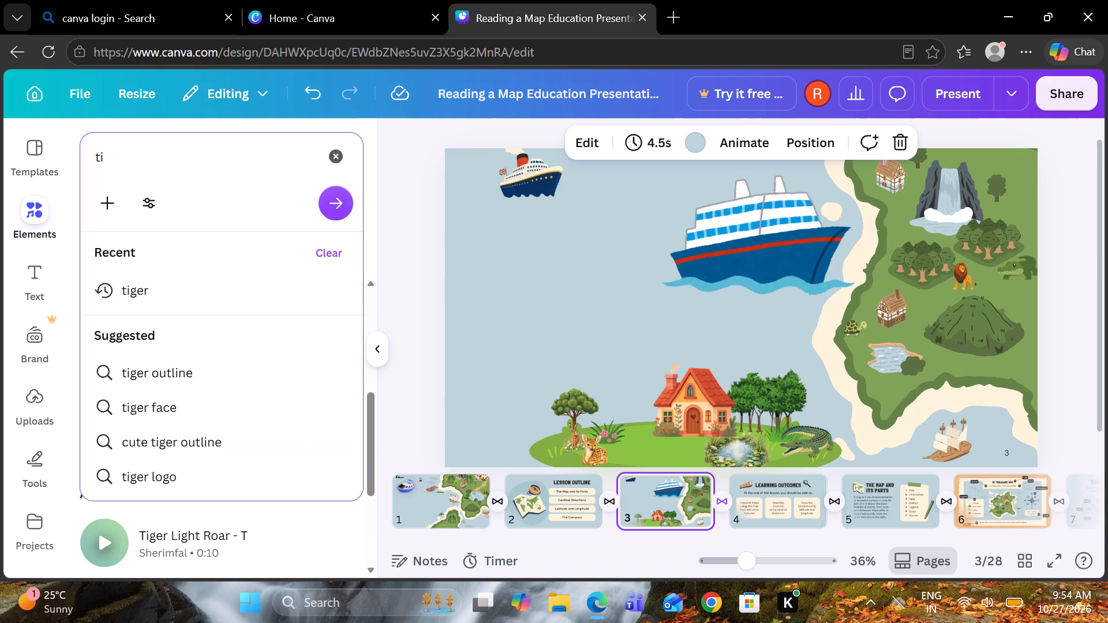
pyautogui.press('BackSpace')
pyautogui.press('BackSpace')
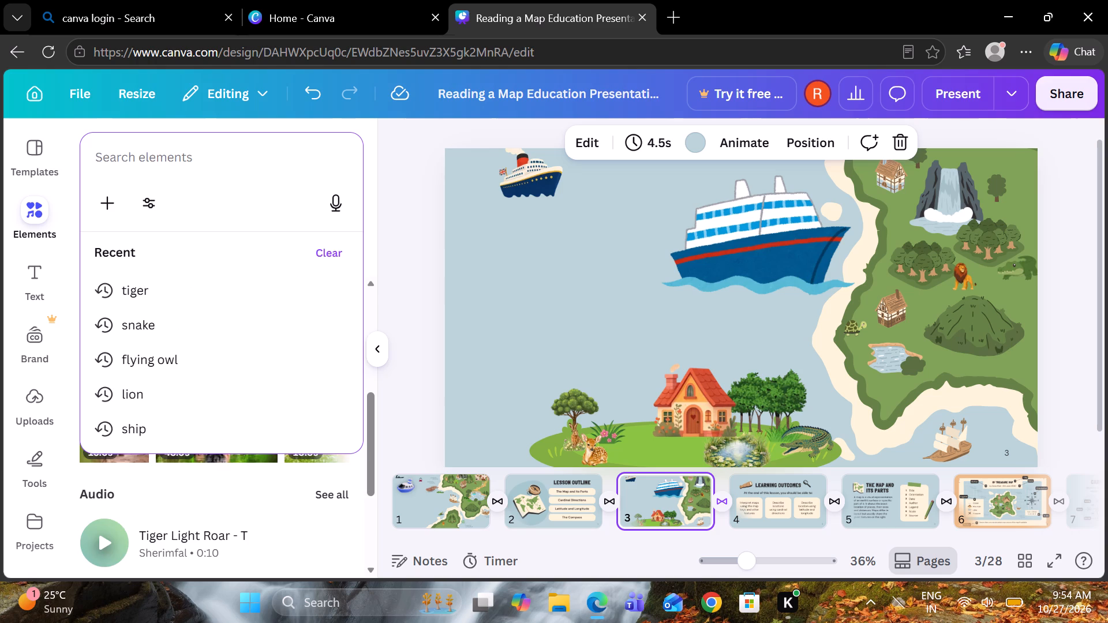
pyautogui.write('king')
pyautogui.press('space')
pyautogui.write('kobrs]a')
pyautogui.press('BackSpace')
pyautogui.press('BackSpace')
pyautogui.press('BackSpace')
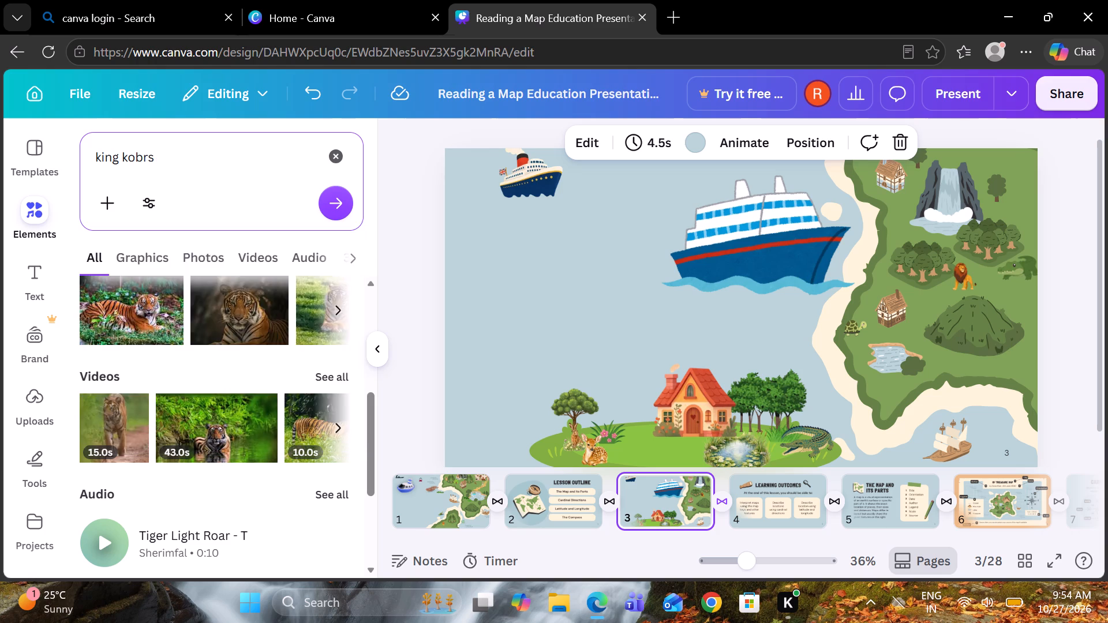
pyautogui.press('BackSpace')
pyautogui.write('ra')
pyautogui.press('Return')
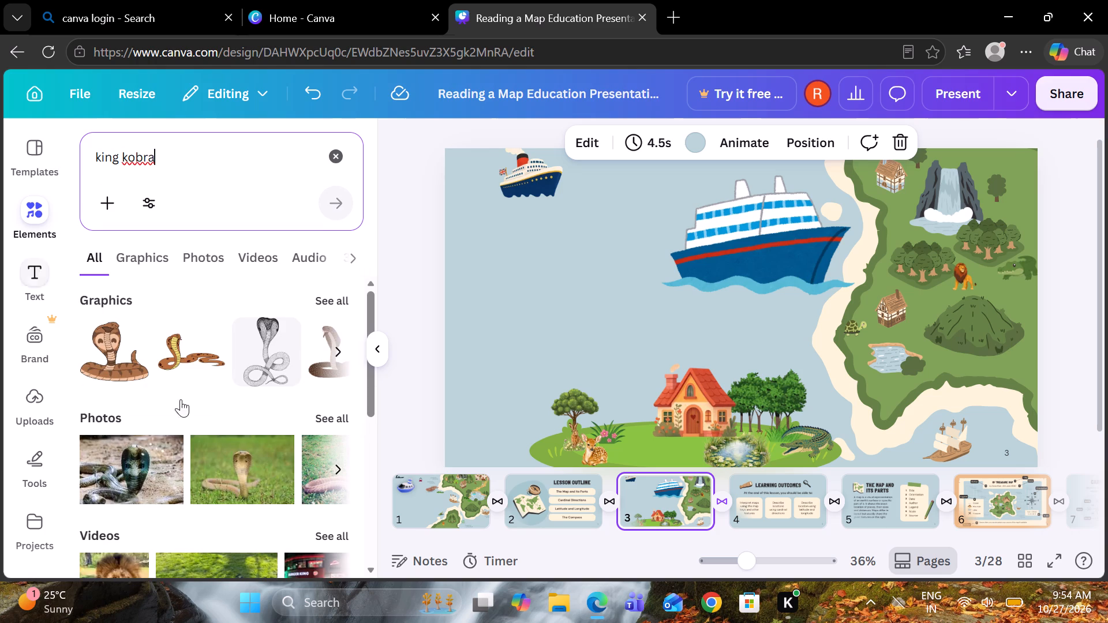
pyautogui.click(117, 352)
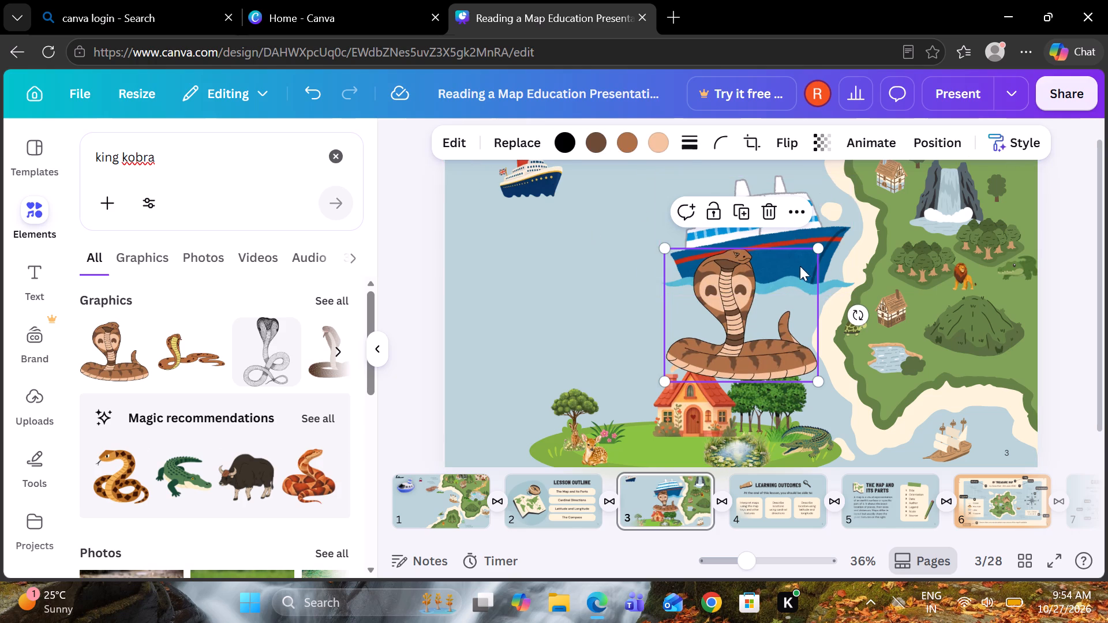
# Shrink the brown cobra proportionally to a tiny figure and place it on the grass between the pink flowers and the red-roofed house.
pyautogui.click(818, 243)
pyautogui.moveTo(818, 243); pyautogui.dragTo(735, 320)
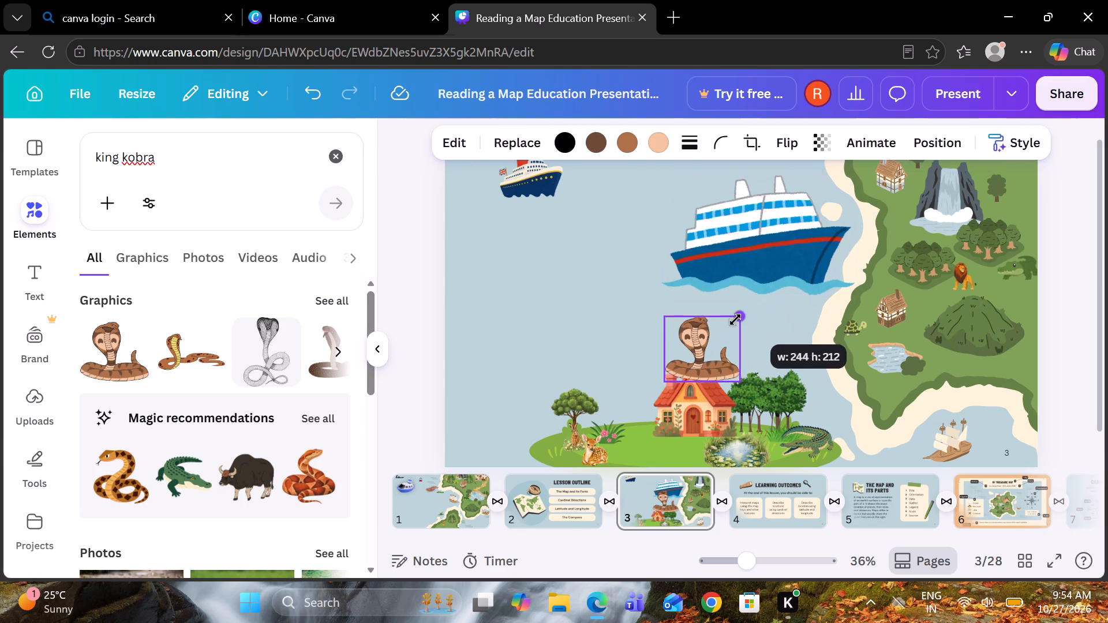
pyautogui.moveTo(735, 320); pyautogui.dragTo(700, 359)
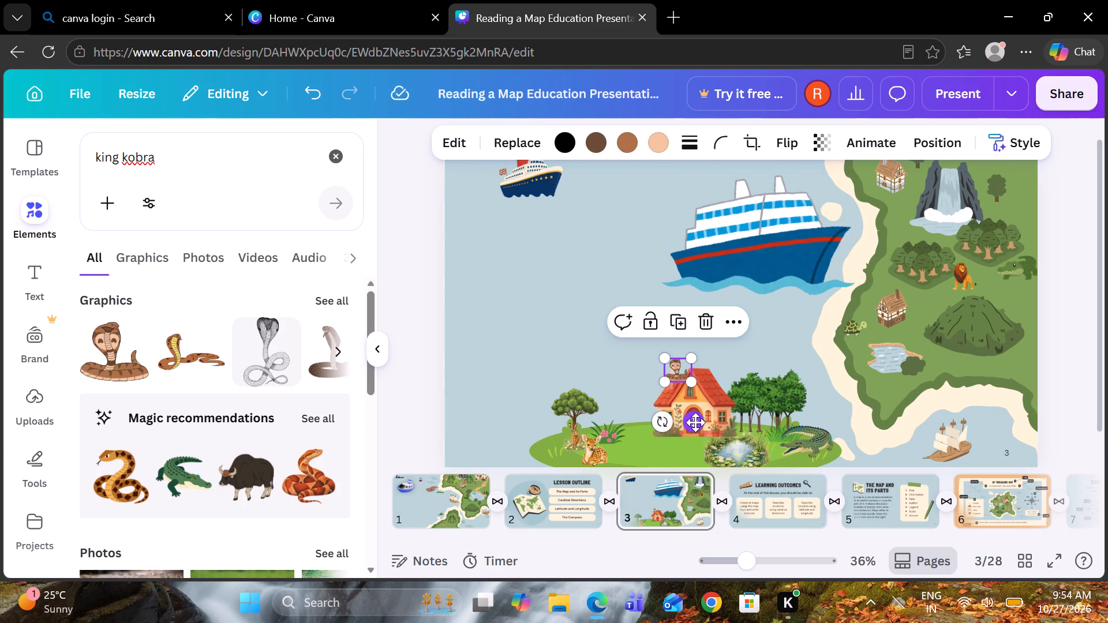
pyautogui.moveTo(696, 422); pyautogui.dragTo(655, 486)
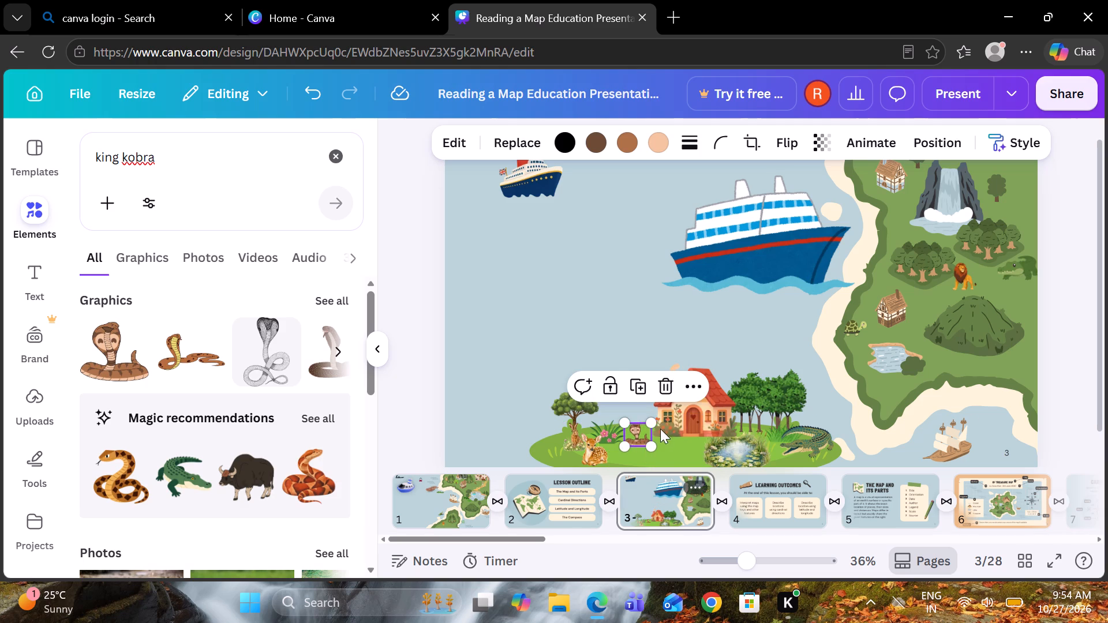
pyautogui.moveTo(649, 428); pyautogui.dragTo(637, 438)
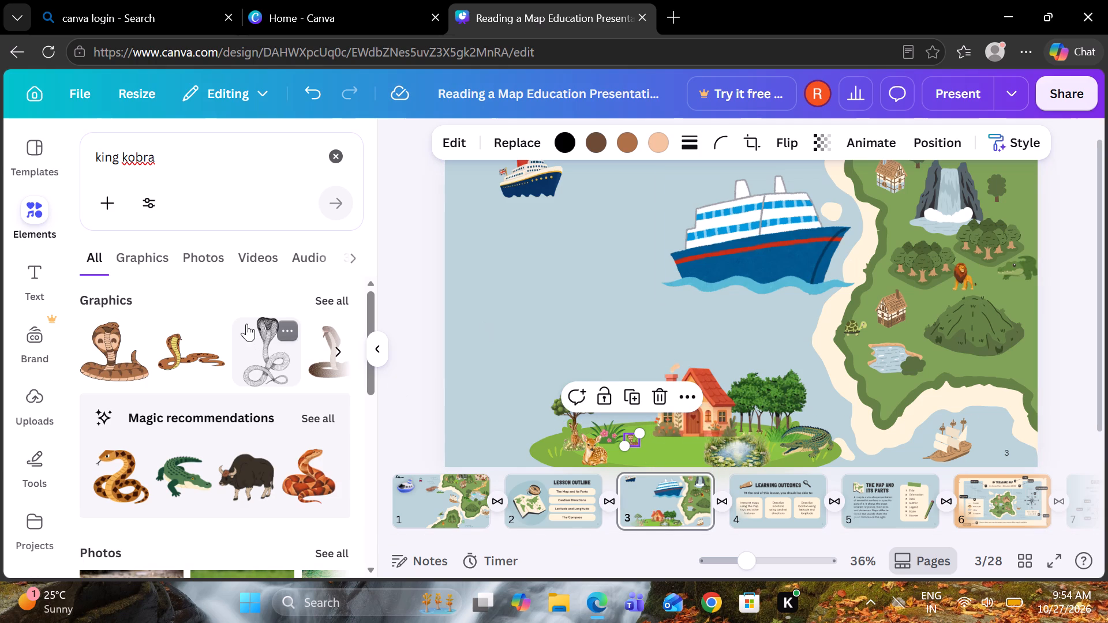
# Add the black-and-white line-drawn cobra graphic to page 3 and shrink it proportionally to about 59 wide by 88 high.
pyautogui.click(268, 336)
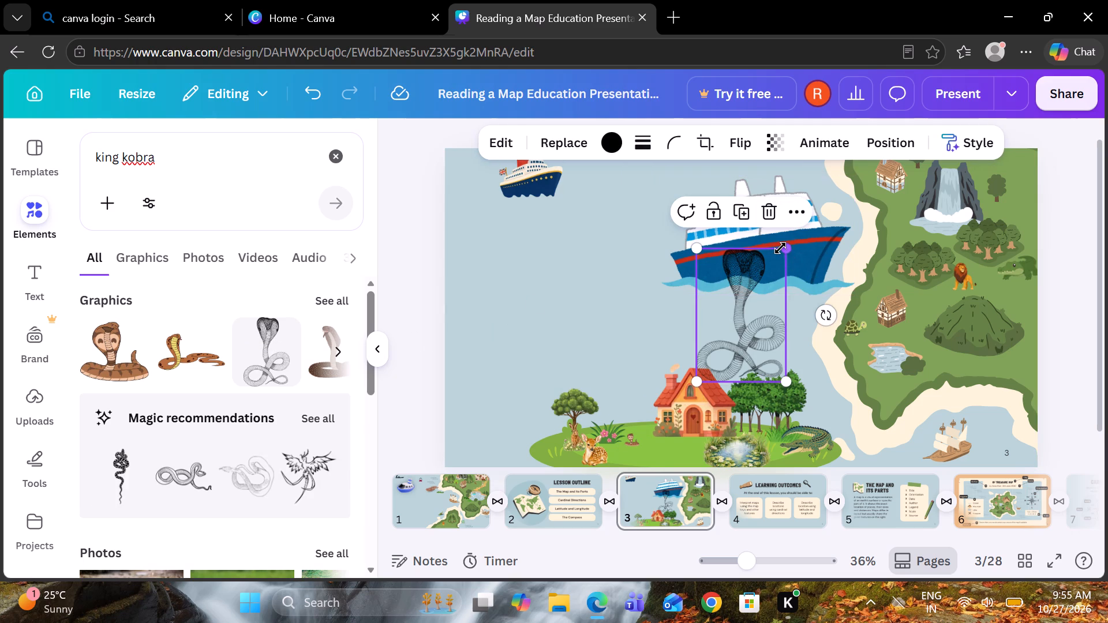
pyautogui.moveTo(780, 248); pyautogui.dragTo(700, 350)
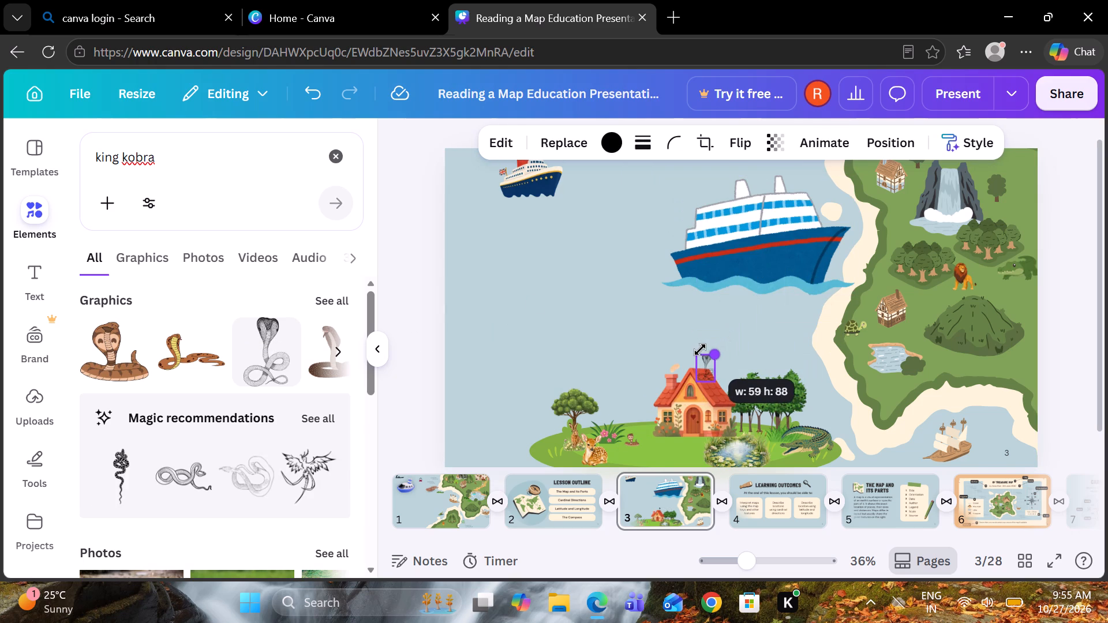
pyautogui.moveTo(700, 350); pyautogui.dragTo(699, 350)
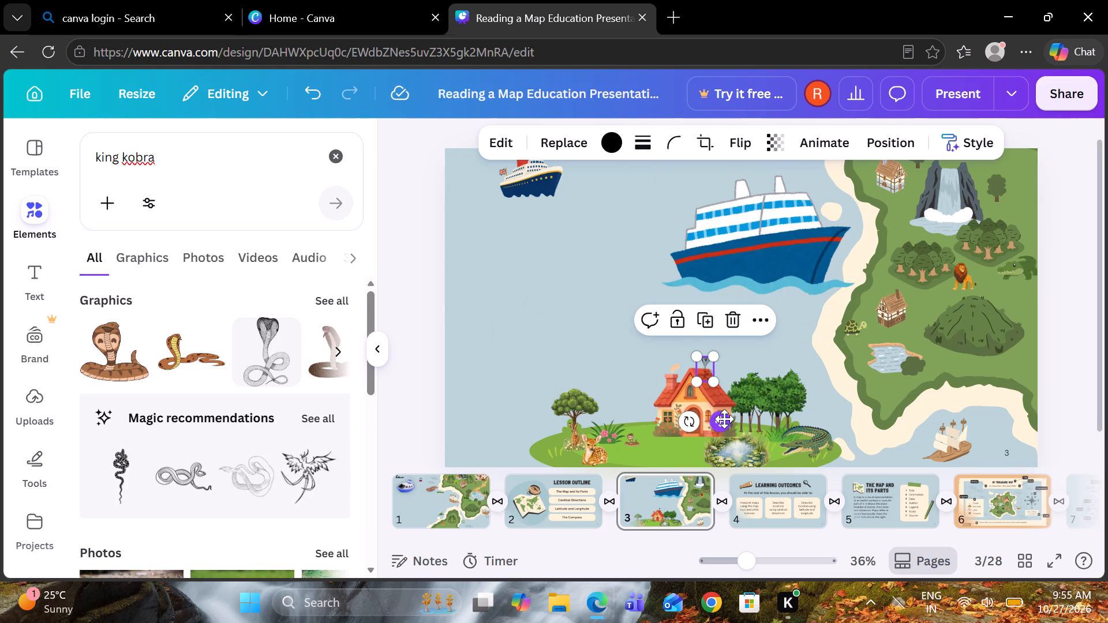
# Place the line-drawn cobra at the eastern edge of the mainland, just below the green crocodile.
pyautogui.moveTo(724, 419); pyautogui.dragTo(995, 339)
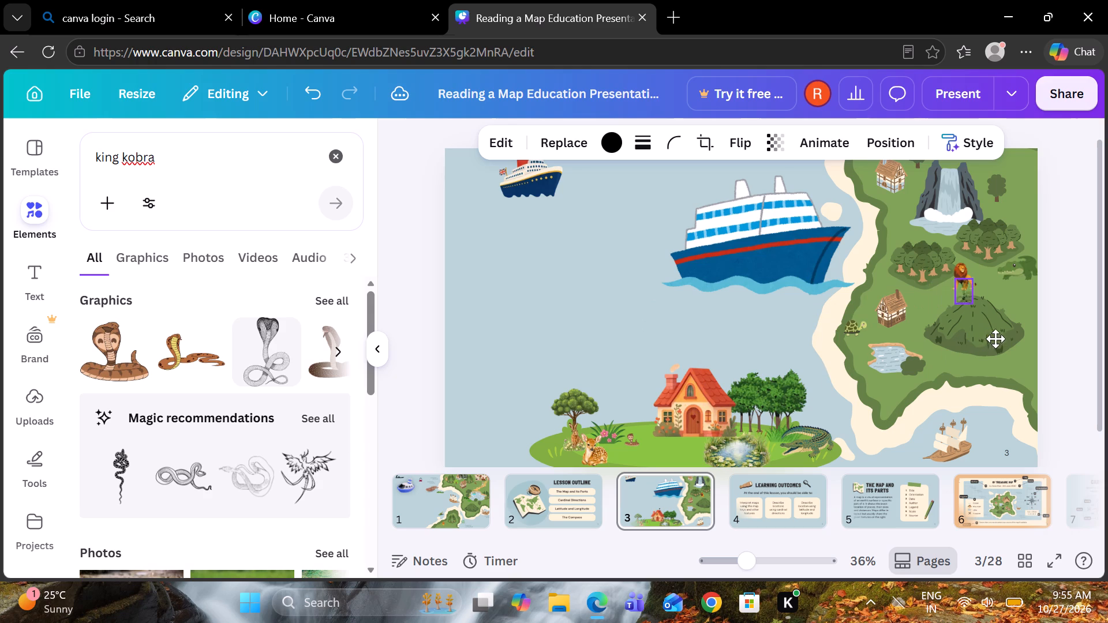
pyautogui.moveTo(995, 339); pyautogui.dragTo(1041, 343)
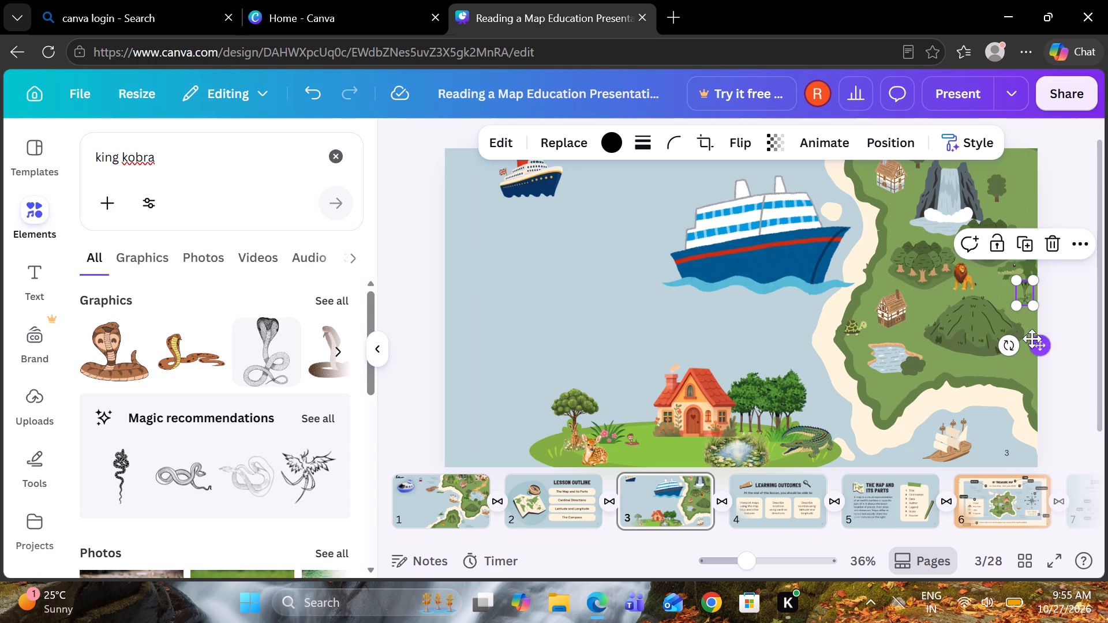
pyautogui.click(555, 257)
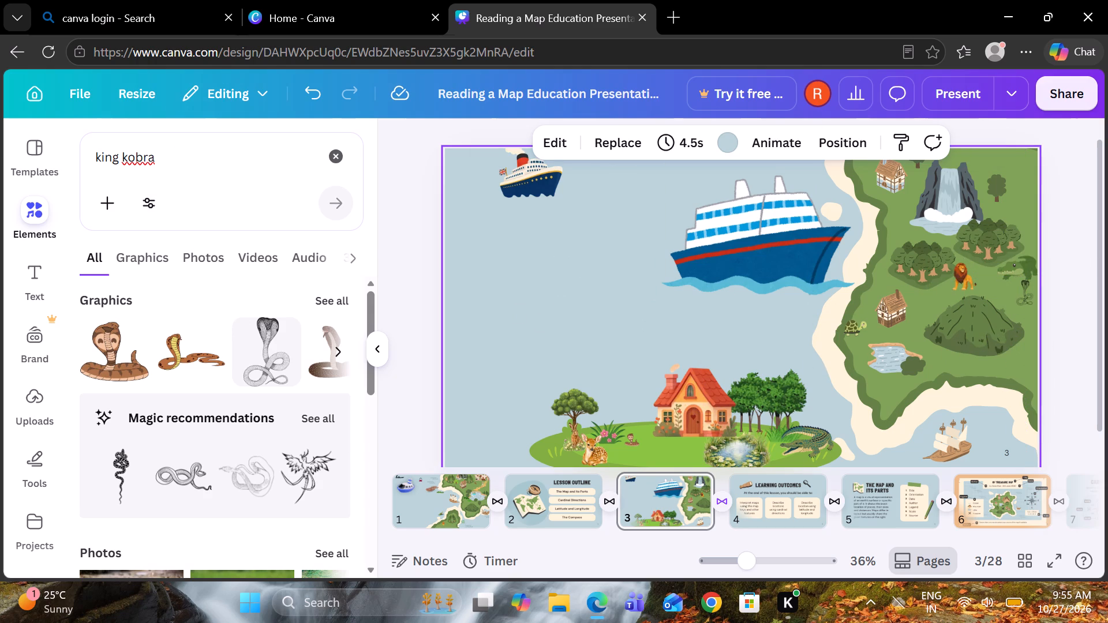
# Replace the elements search with "green island" and add the sandy-edged island graphic with small surrounding islets to page 3.
pyautogui.click(169, 153)
pyautogui.press('BackSpace')
pyautogui.press('BackSpace')
pyautogui.press('BackSpace')
pyautogui.press('BackSpace')
pyautogui.press('BackSpace')
pyautogui.press('BackSpace')
pyautogui.press('BackSpace')
pyautogui.press('BackSpace')
pyautogui.press('BackSpace')
pyautogui.press('BackSpace')
pyautogui.press('BackSpace')
pyautogui.press('BackSpace')
pyautogui.press('BackSpace')
pyautogui.press('BackSpace')
pyautogui.press('BackSpace')
pyautogui.press('BackSpace')
pyautogui.press('BackSpace')
pyautogui.press('BackSpace')
pyautogui.press('BackSpace')
pyautogui.press('BackSpace')
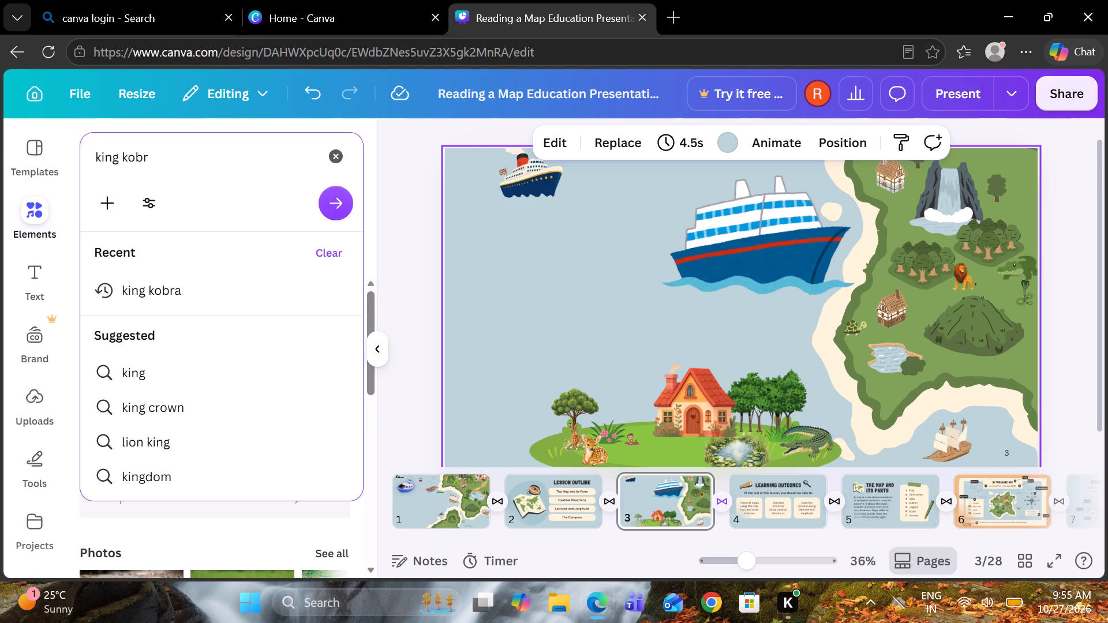
pyautogui.write('green island')
pyautogui.press('Return')
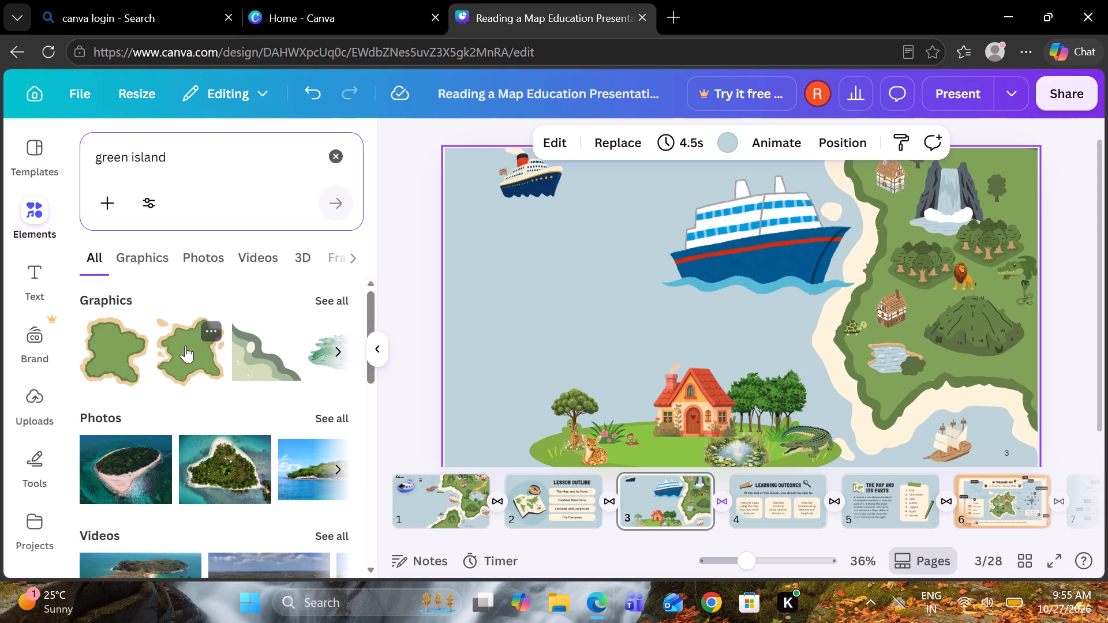
pyautogui.click(185, 346)
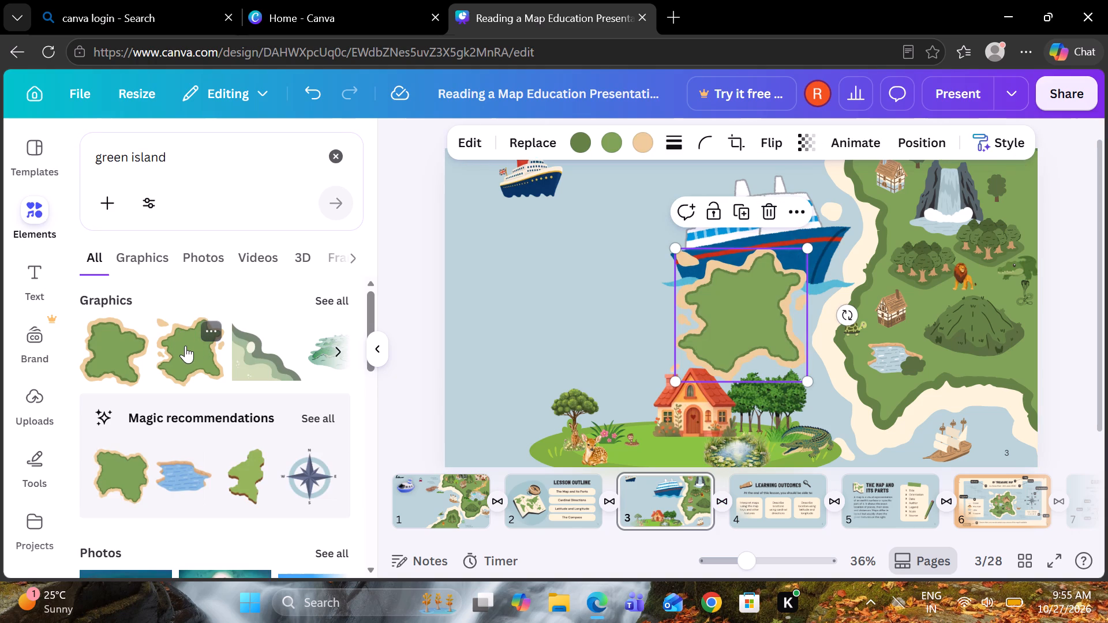
# Move the island to the page's lower-left edge beside the house's garden, with part of it extending off the page.
pyautogui.moveTo(760, 287); pyautogui.dragTo(620, 293)
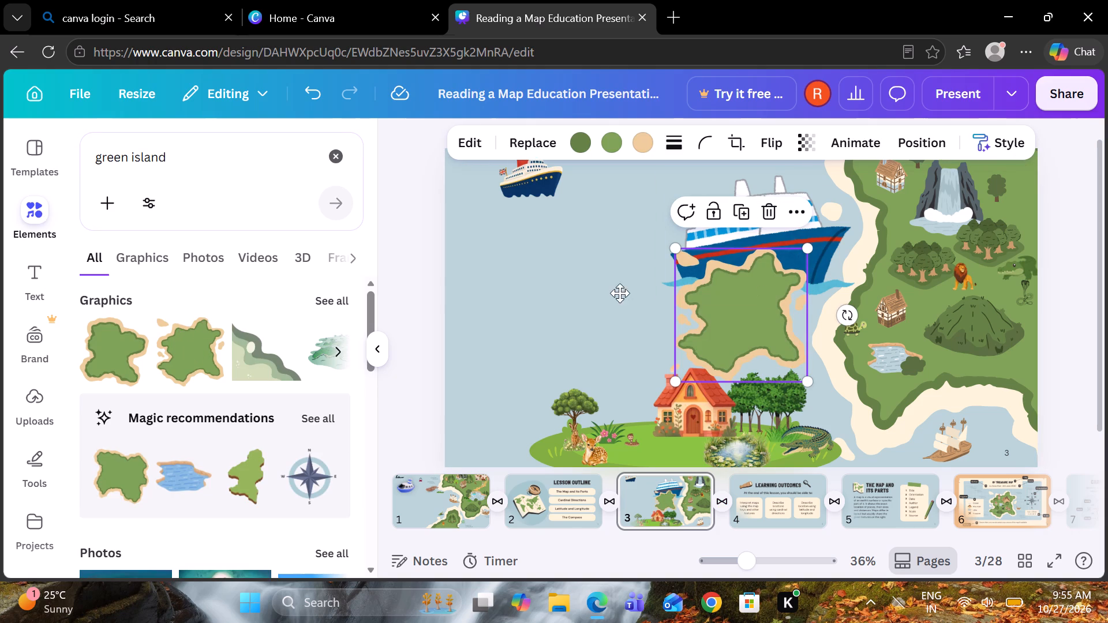
pyautogui.moveTo(620, 293); pyautogui.dragTo(553, 269)
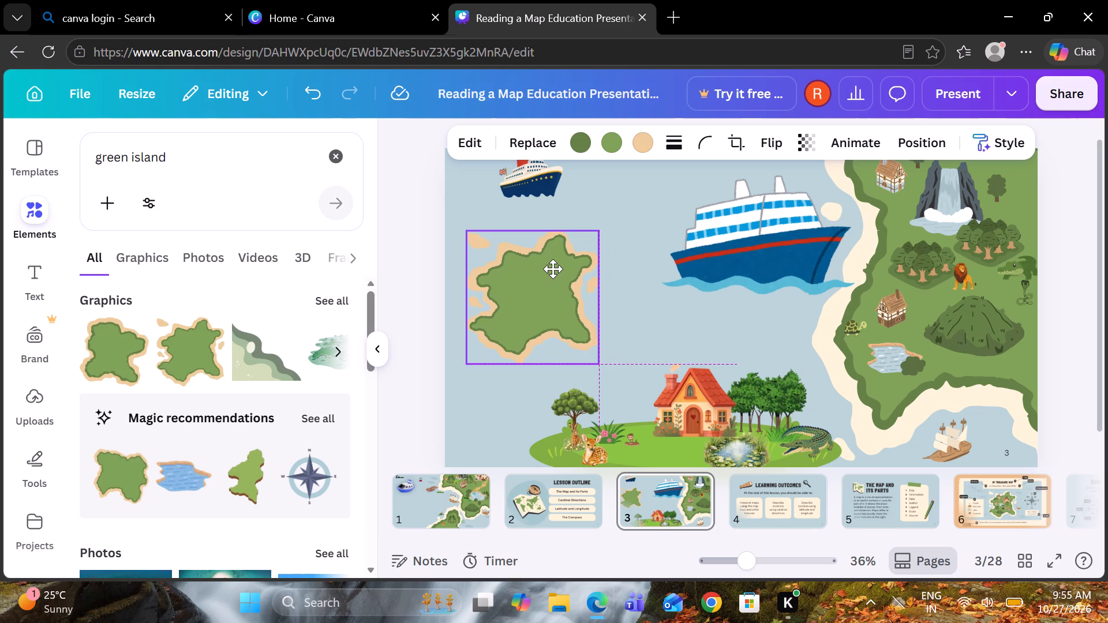
pyautogui.moveTo(553, 269); pyautogui.dragTo(545, 310)
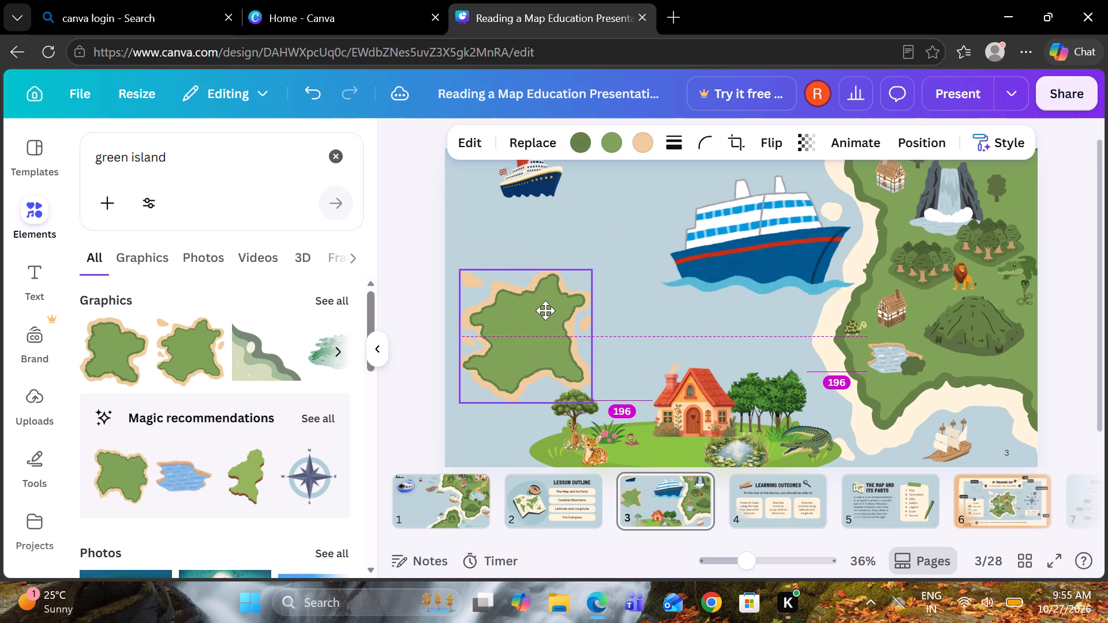
pyautogui.moveTo(545, 310); pyautogui.dragTo(536, 346)
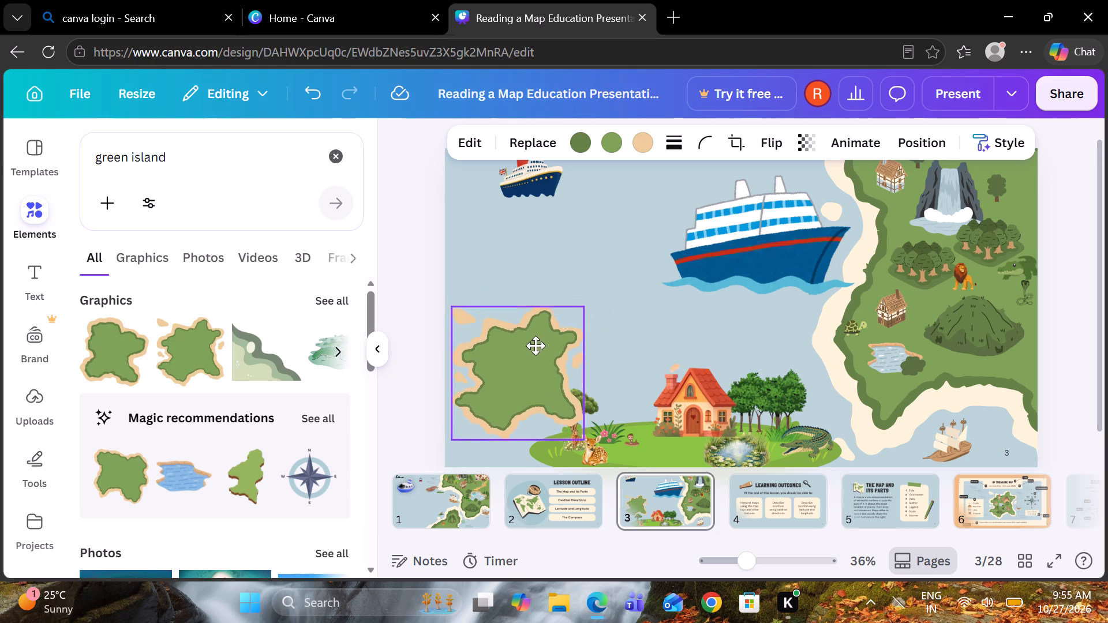
pyautogui.moveTo(536, 346); pyautogui.dragTo(501, 361)
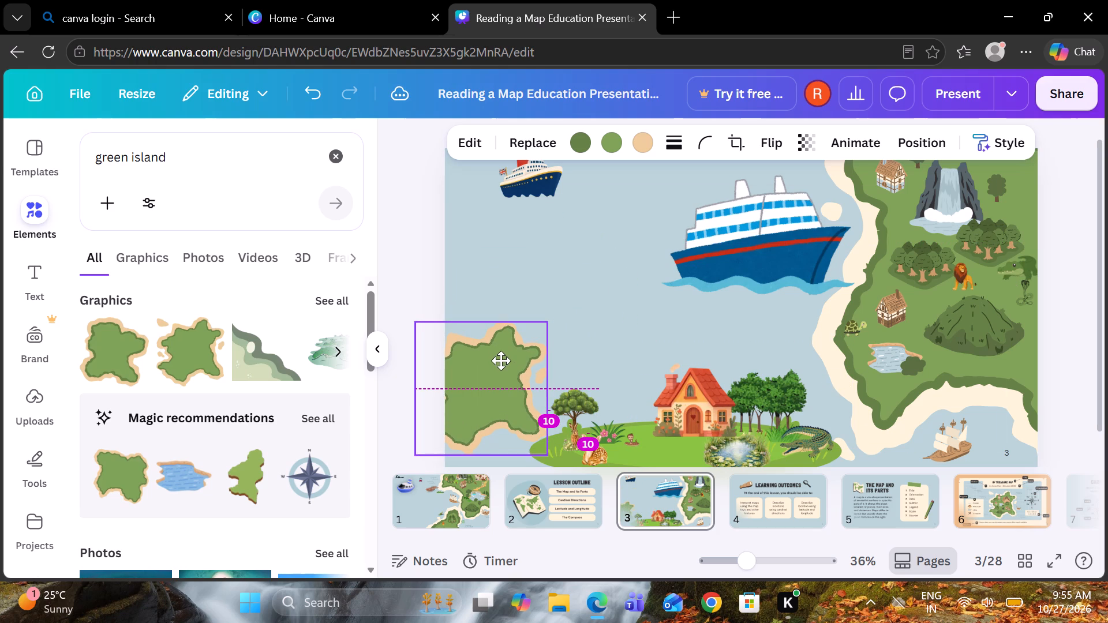
pyautogui.moveTo(501, 361); pyautogui.dragTo(491, 357)
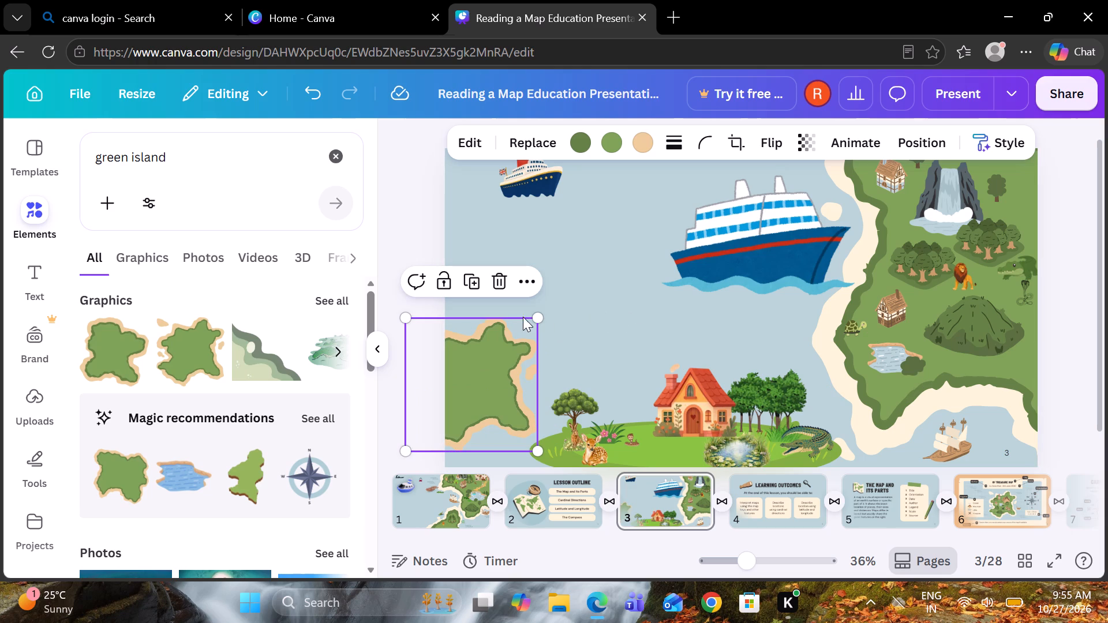
# Enlarge the green island proportionally to just over 500 wide and shift it slightly farther off the page's western edge.
pyautogui.moveTo(537, 316); pyautogui.dragTo(555, 284)
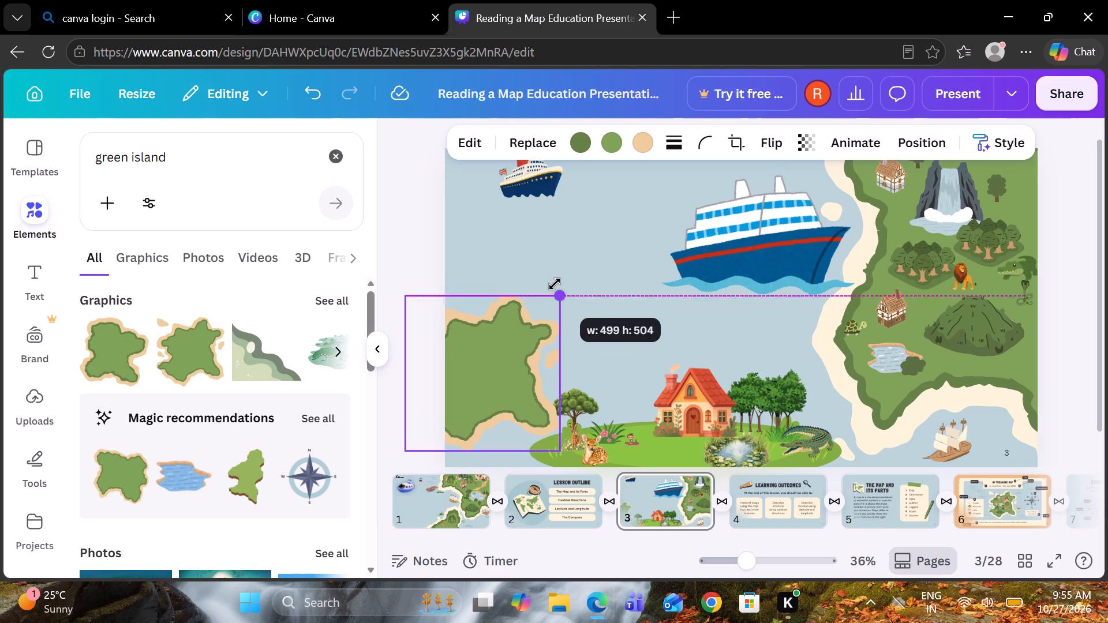
pyautogui.moveTo(555, 284); pyautogui.dragTo(556, 282)
pyautogui.moveTo(479, 312); pyautogui.dragTo(471, 319)
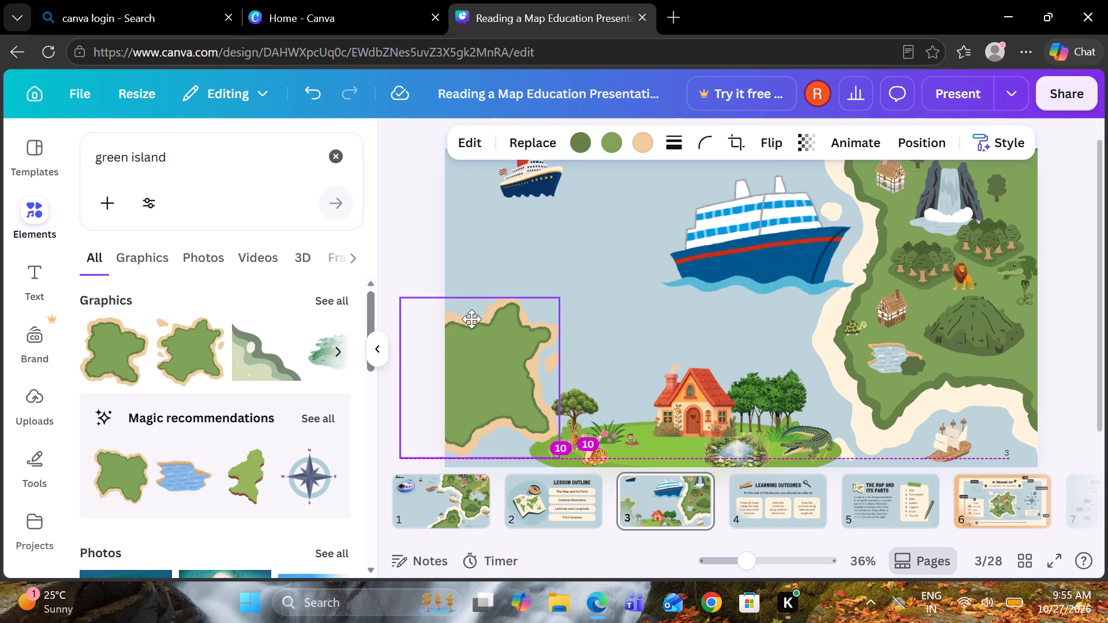
pyautogui.moveTo(471, 319); pyautogui.dragTo(457, 318)
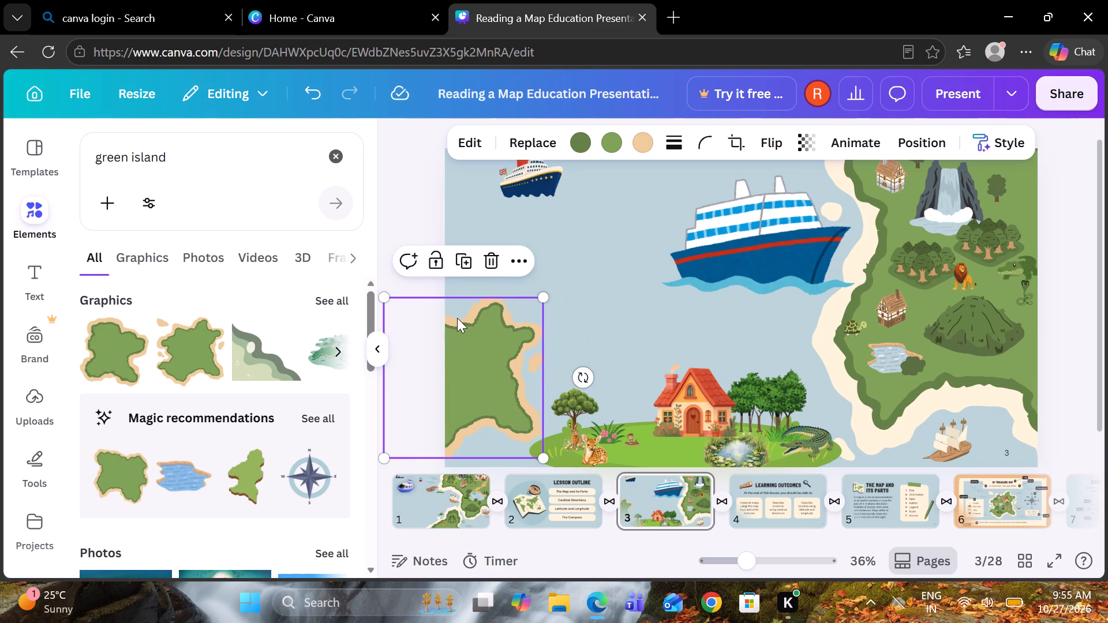
pyautogui.click(643, 245)
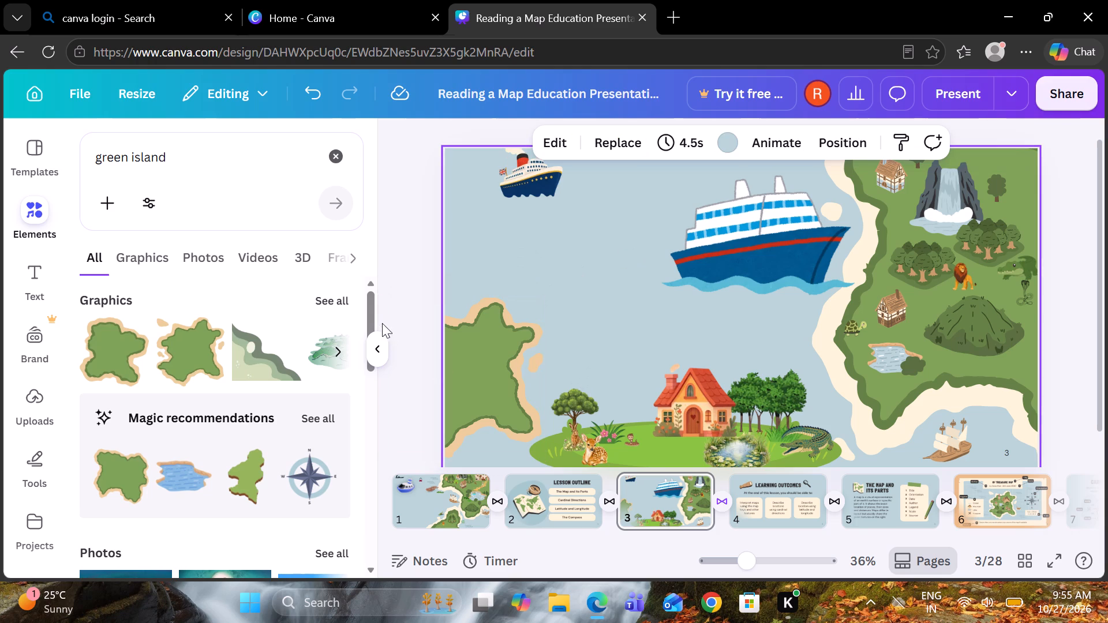
# Replace the elements search with "home".
pyautogui.click(176, 160)
pyautogui.press('BackSpace')
pyautogui.press('BackSpace')
pyautogui.press('BackSpace')
pyautogui.press('BackSpace')
pyautogui.press('BackSpace')
pyautogui.press('BackSpace')
pyautogui.press('BackSpace')
pyautogui.press('BackSpace')
pyautogui.press('BackSpace')
pyautogui.press('BackSpace')
pyautogui.press('BackSpace')
pyautogui.press('BackSpace')
pyautogui.press('BackSpace')
pyautogui.press('BackSpace')
pyautogui.press('BackSpace')
pyautogui.press('BackSpace')
pyautogui.press('BackSpace')
pyautogui.press('BackSpace')
pyautogui.press('BackSpace')
pyautogui.press('BackSpace')
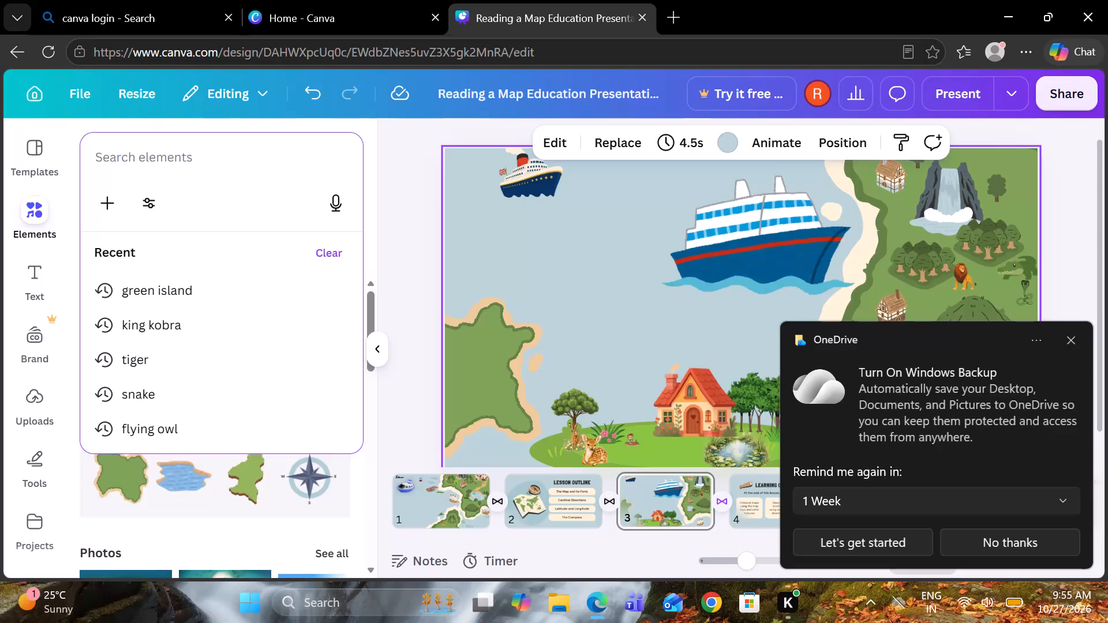
pyautogui.write('home')
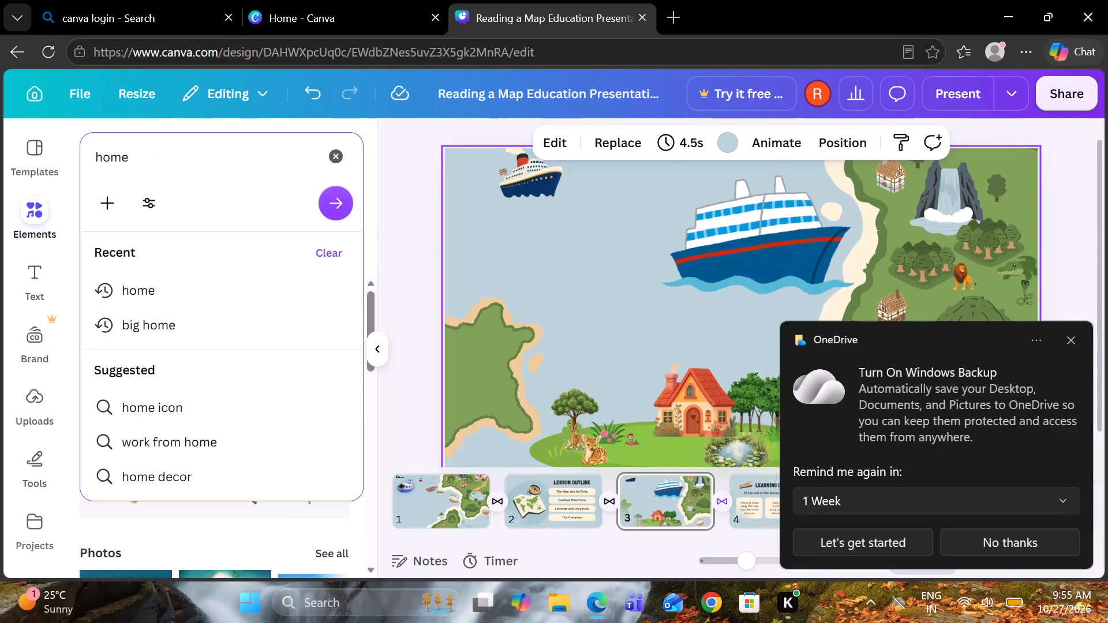
pyautogui.press('Return')
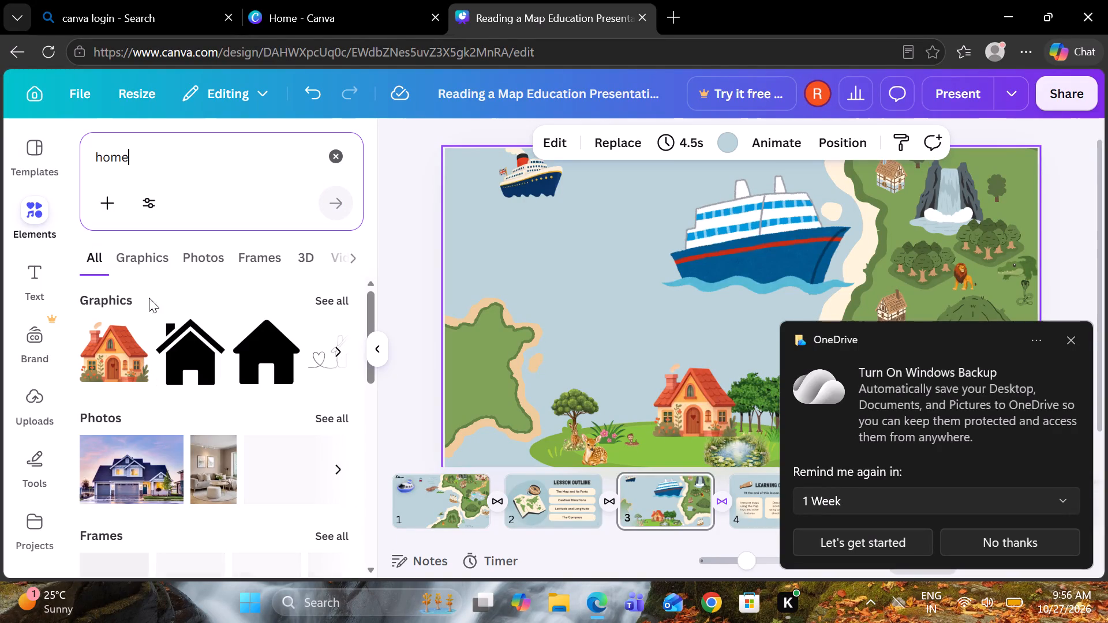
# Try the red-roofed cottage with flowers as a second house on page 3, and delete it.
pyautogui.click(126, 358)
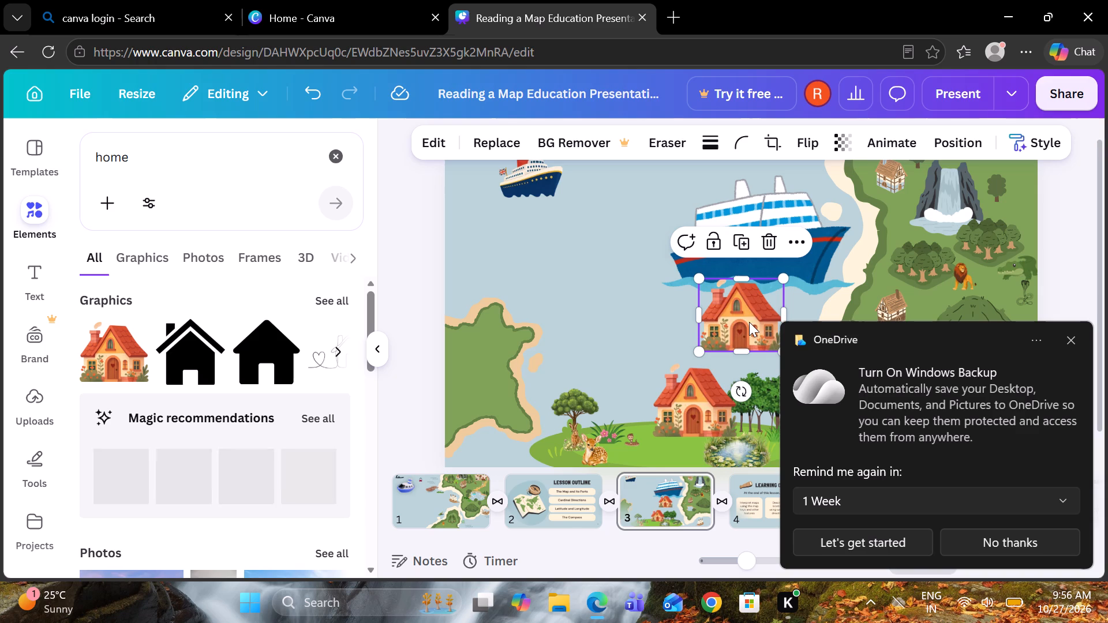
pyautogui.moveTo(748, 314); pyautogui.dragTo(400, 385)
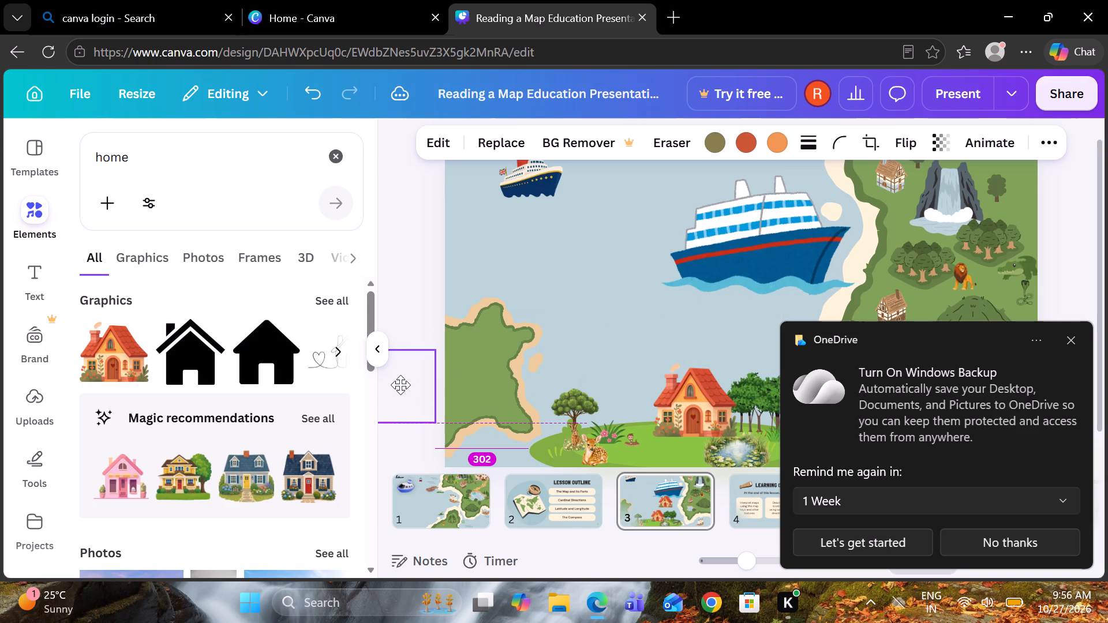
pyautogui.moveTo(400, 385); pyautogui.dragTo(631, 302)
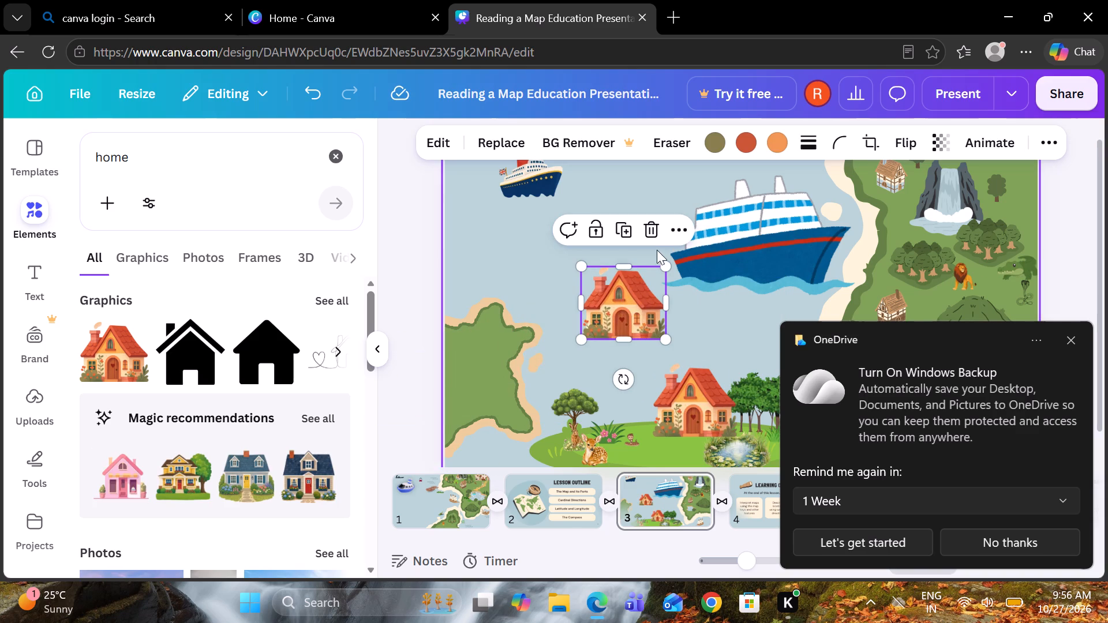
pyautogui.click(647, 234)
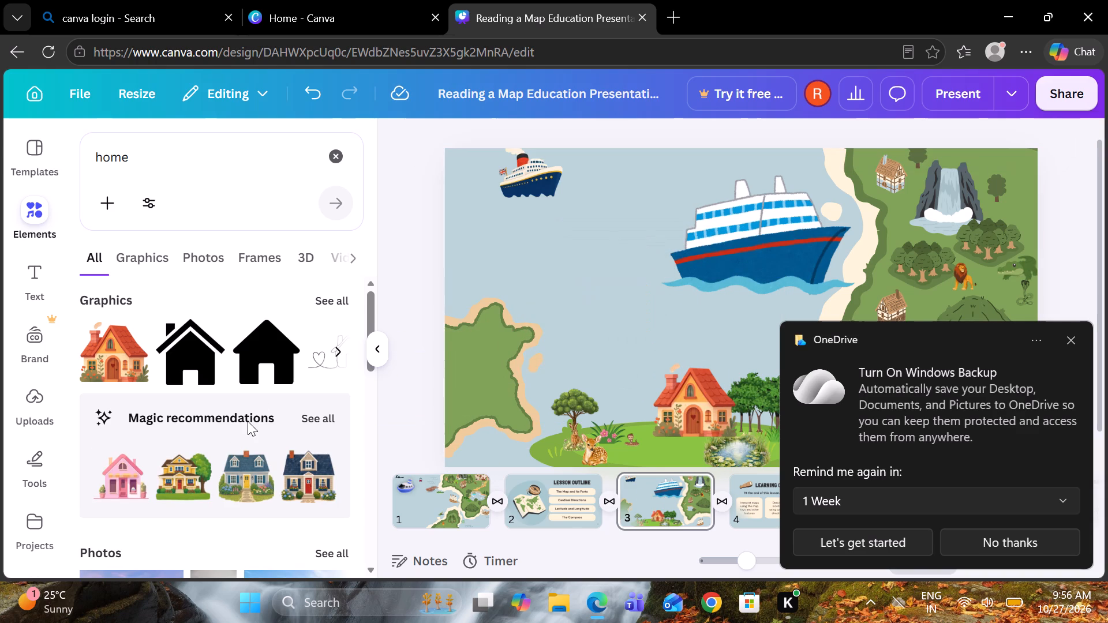
# Browse the home graphics and add the cream house with the orange roof and teal door to page 3.
pyautogui.scroll(-1, 227, 431)
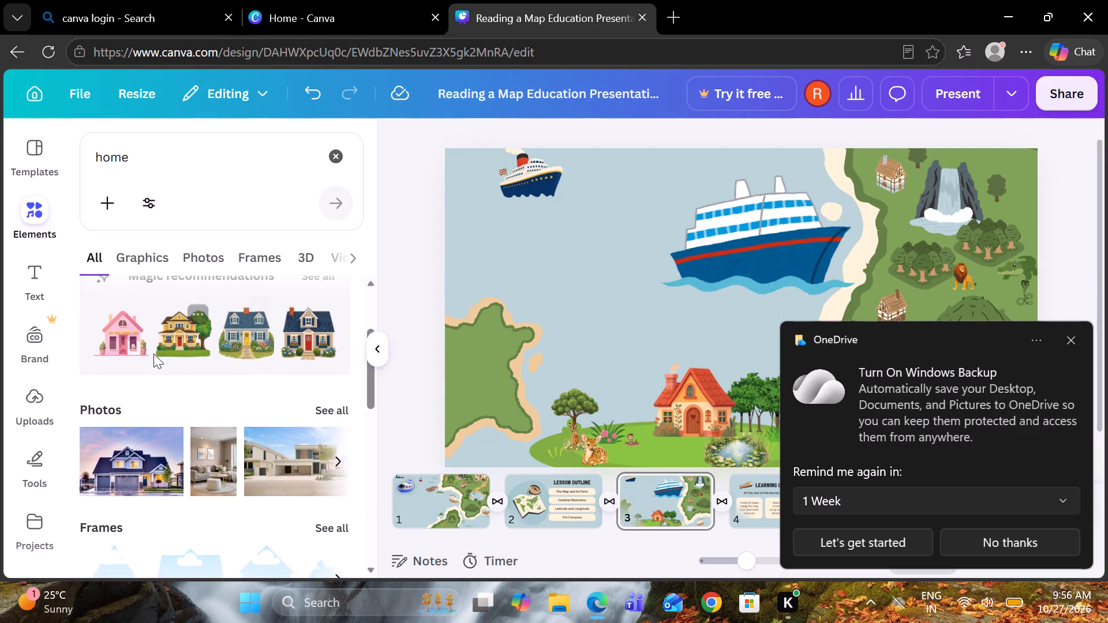
pyautogui.hscroll(-1, 253, 337)
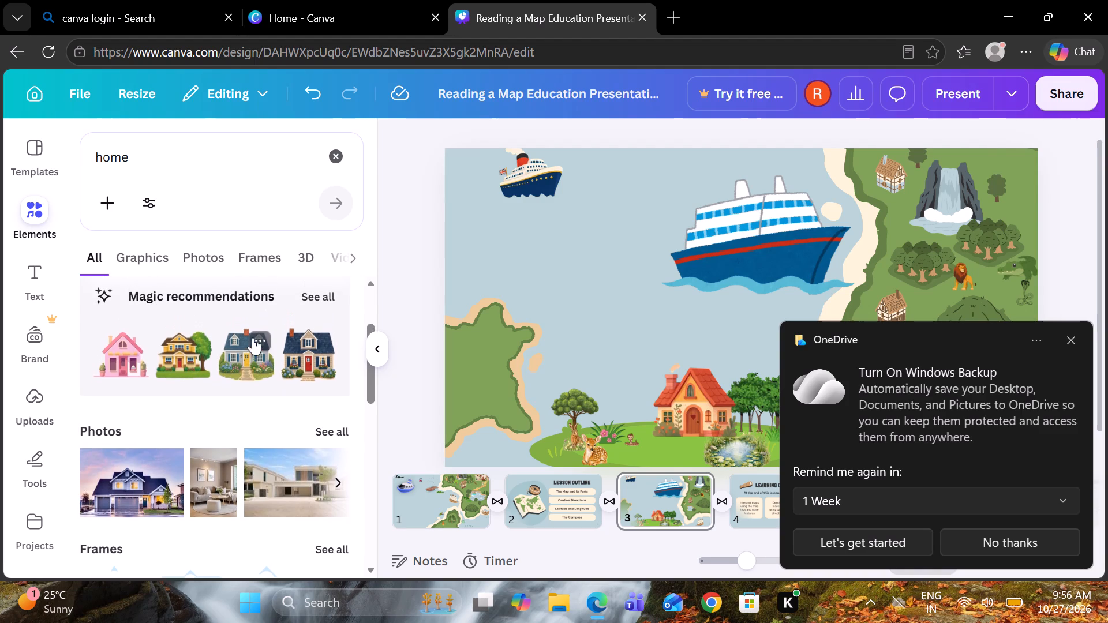
pyautogui.hscroll(-4, 253, 337)
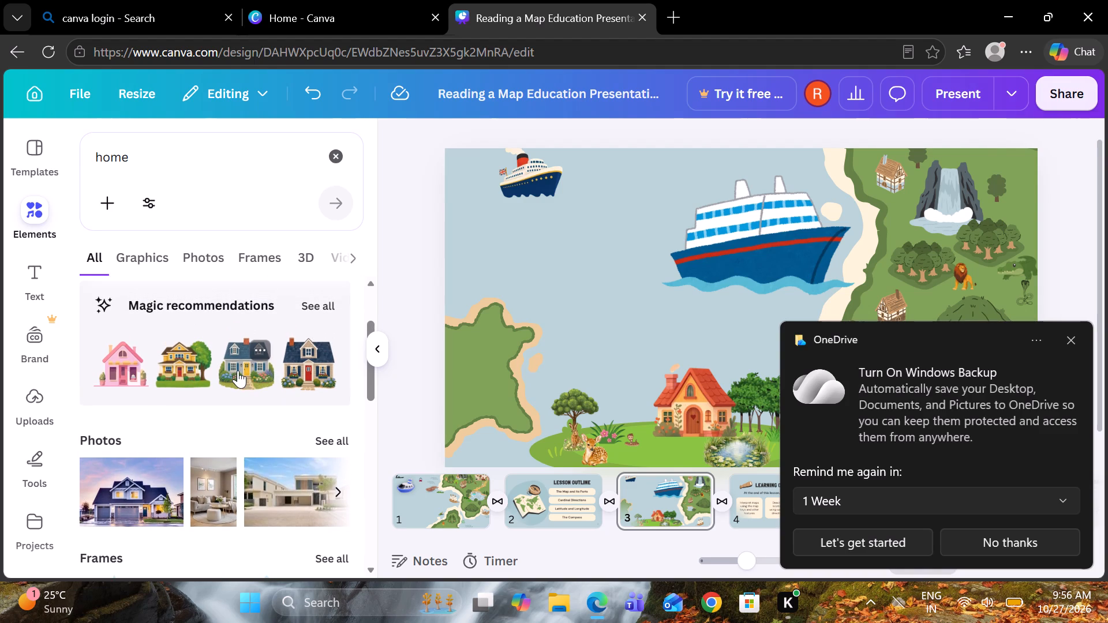
pyautogui.hscroll(-1, 238, 370)
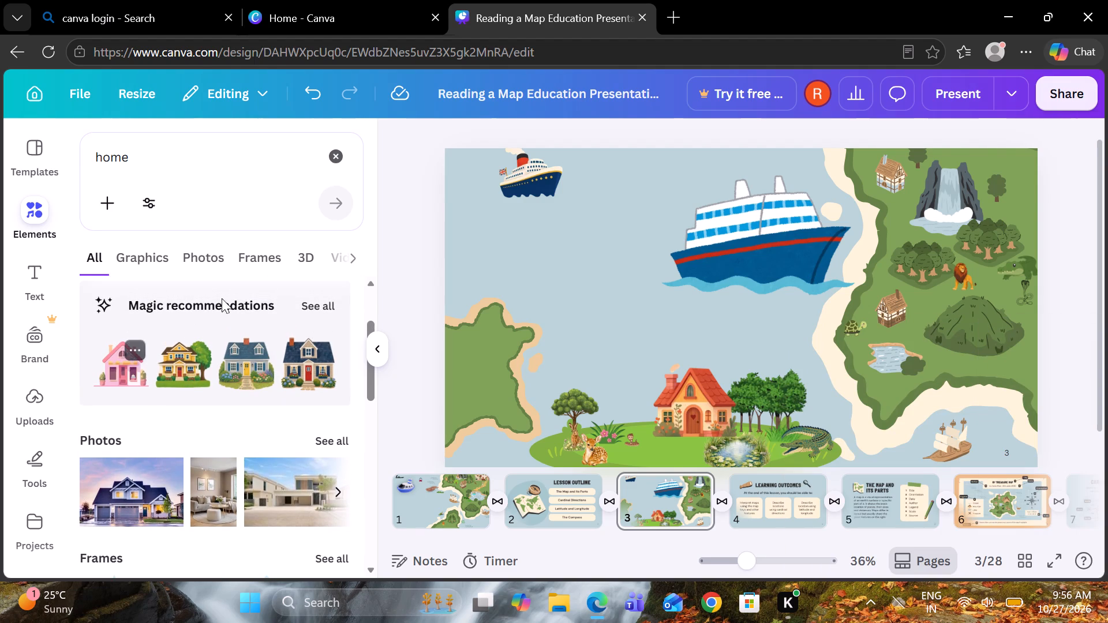
pyautogui.scroll(1, 235, 306)
pyautogui.scroll(2, 254, 394)
pyautogui.hscroll(-2, 265, 364)
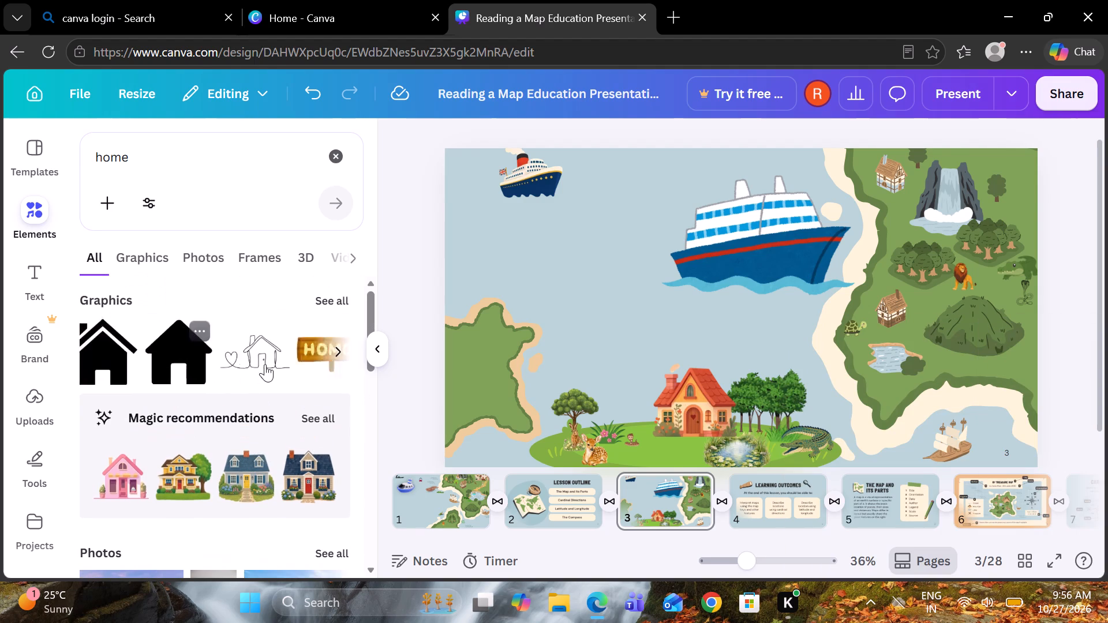
pyautogui.hscroll(-3, 265, 364)
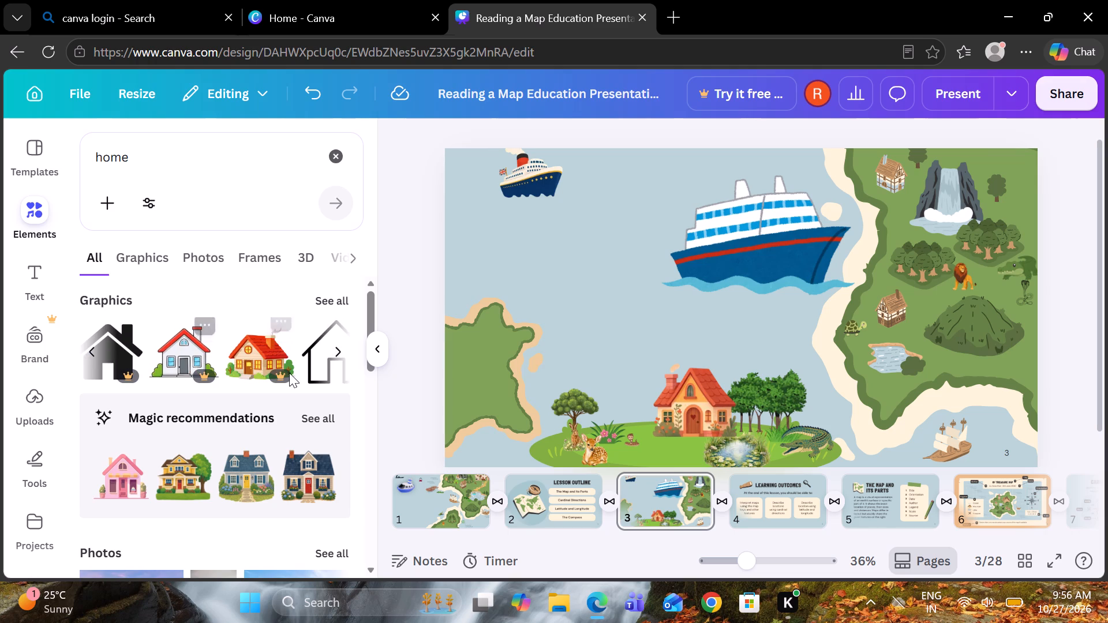
pyautogui.hscroll(-2, 263, 362)
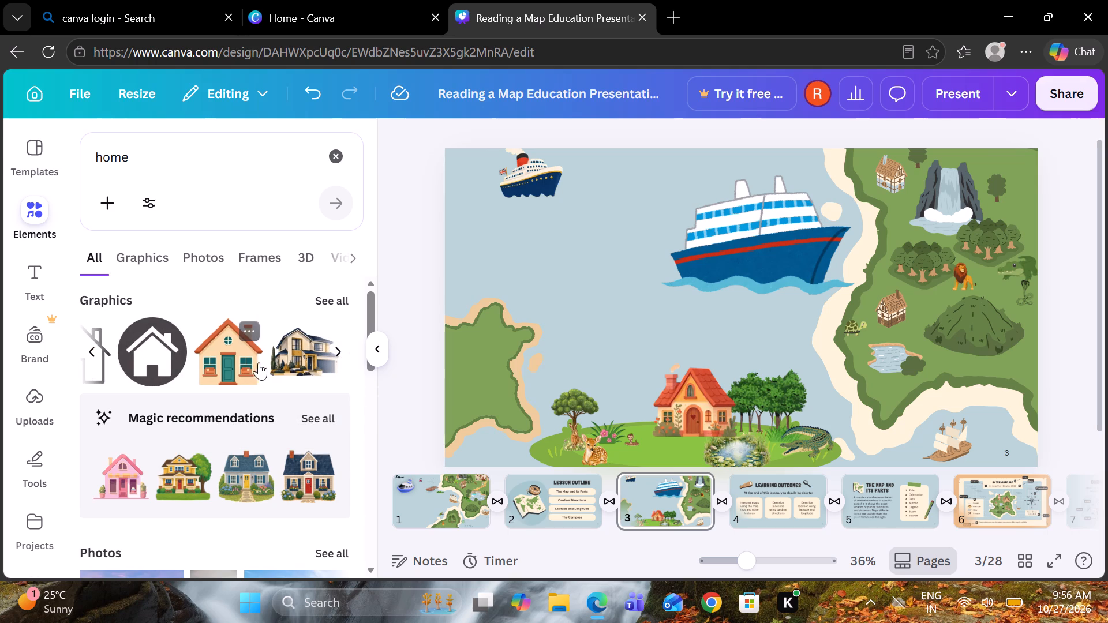
pyautogui.click(233, 362)
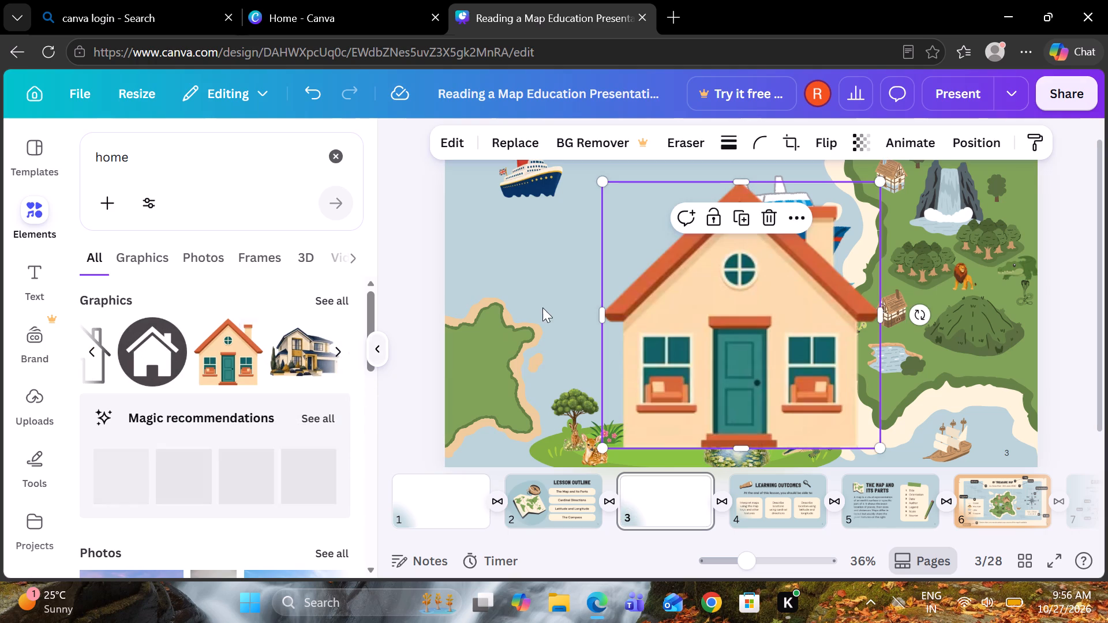
# Shrink the cream house proportionally to about 190 wide by 180 high and place it on the green island's northern end.
pyautogui.moveTo(875, 179); pyautogui.dragTo(804, 264)
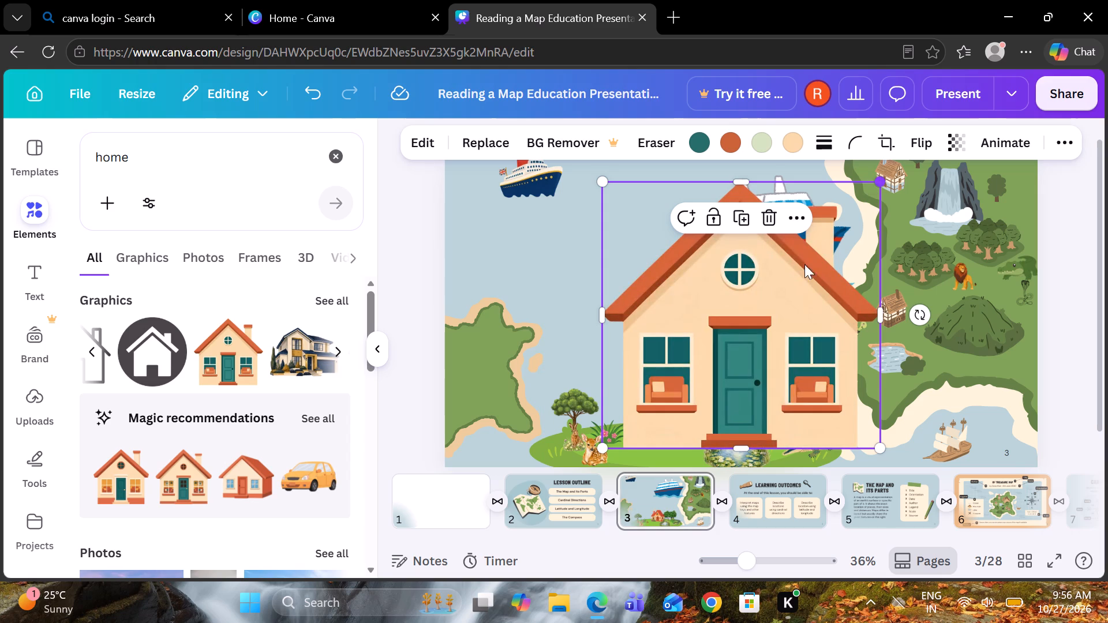
pyautogui.moveTo(804, 264); pyautogui.dragTo(660, 388)
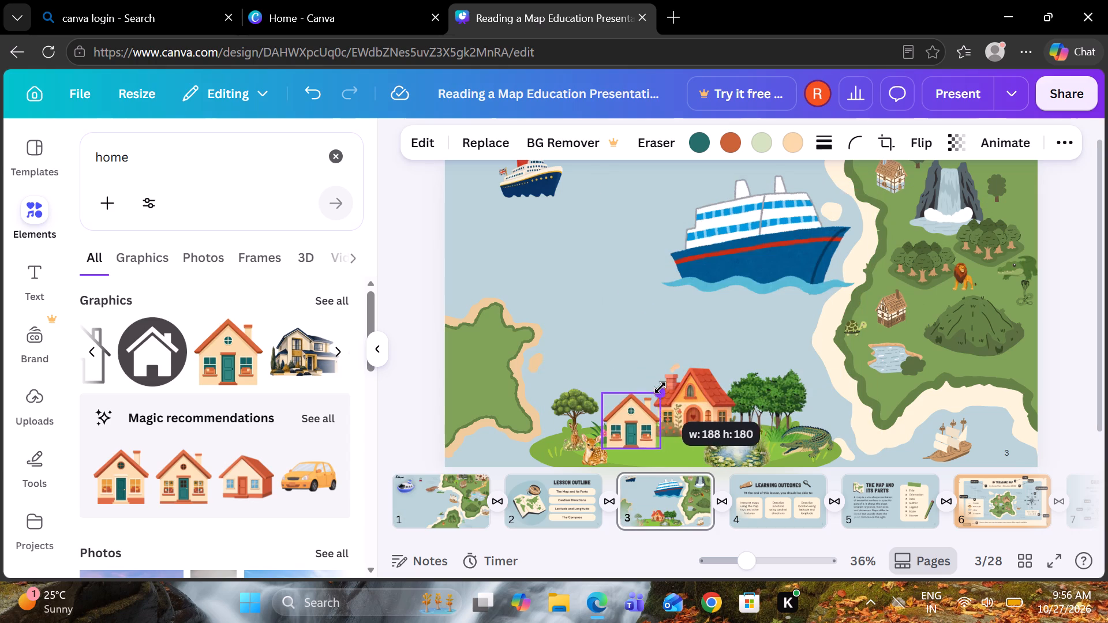
pyautogui.moveTo(660, 388); pyautogui.dragTo(658, 388)
pyautogui.moveTo(637, 410); pyautogui.dragTo(478, 368)
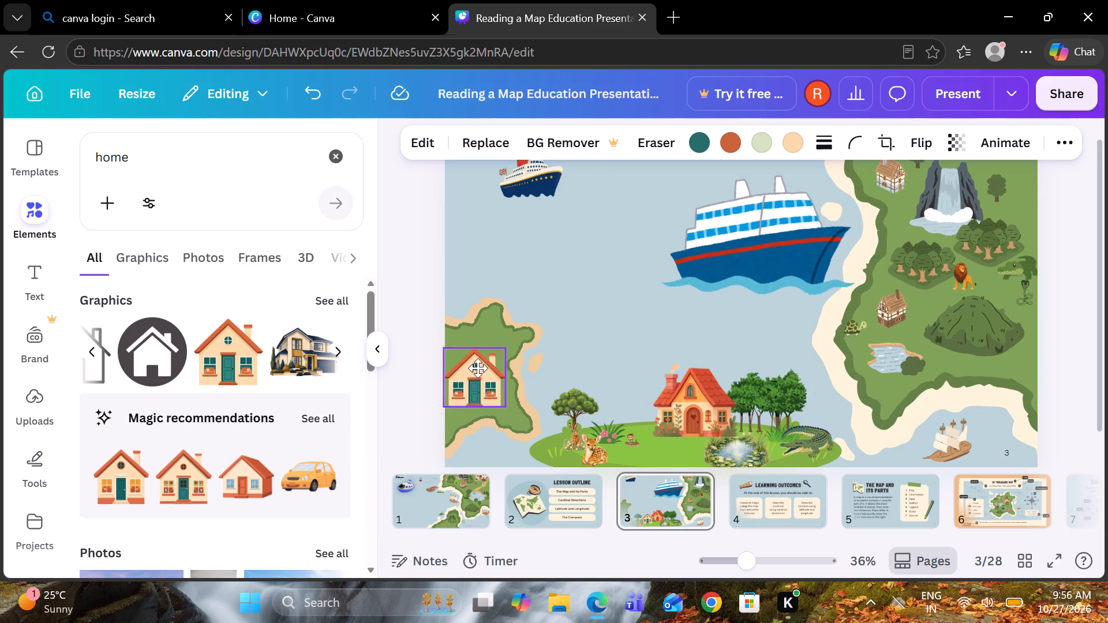
pyautogui.moveTo(478, 368); pyautogui.dragTo(474, 307)
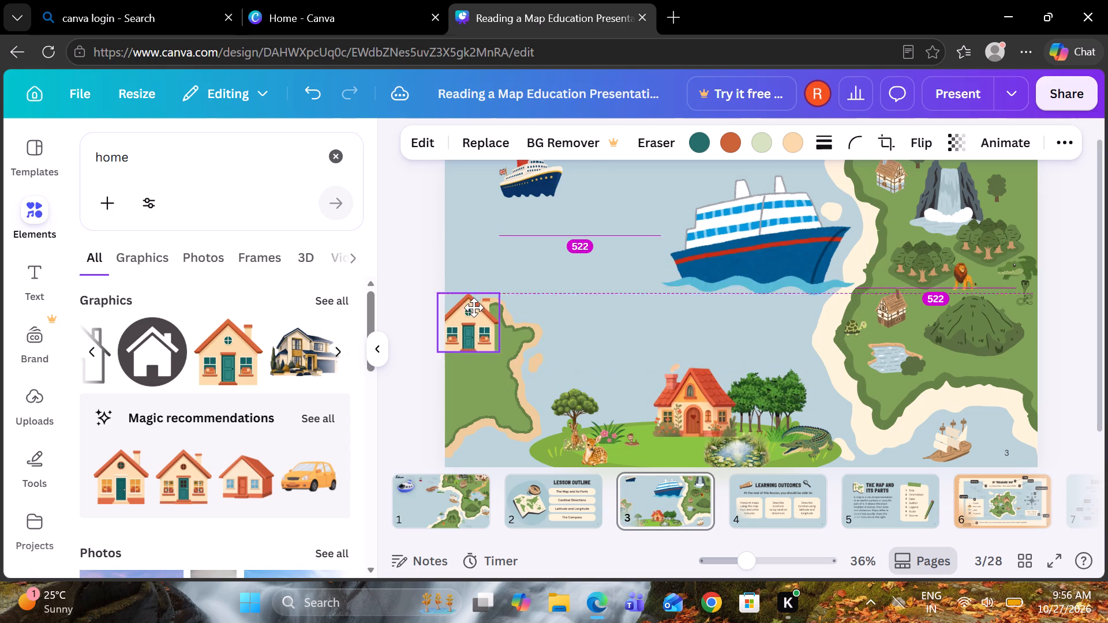
pyautogui.moveTo(474, 307); pyautogui.dragTo(484, 306)
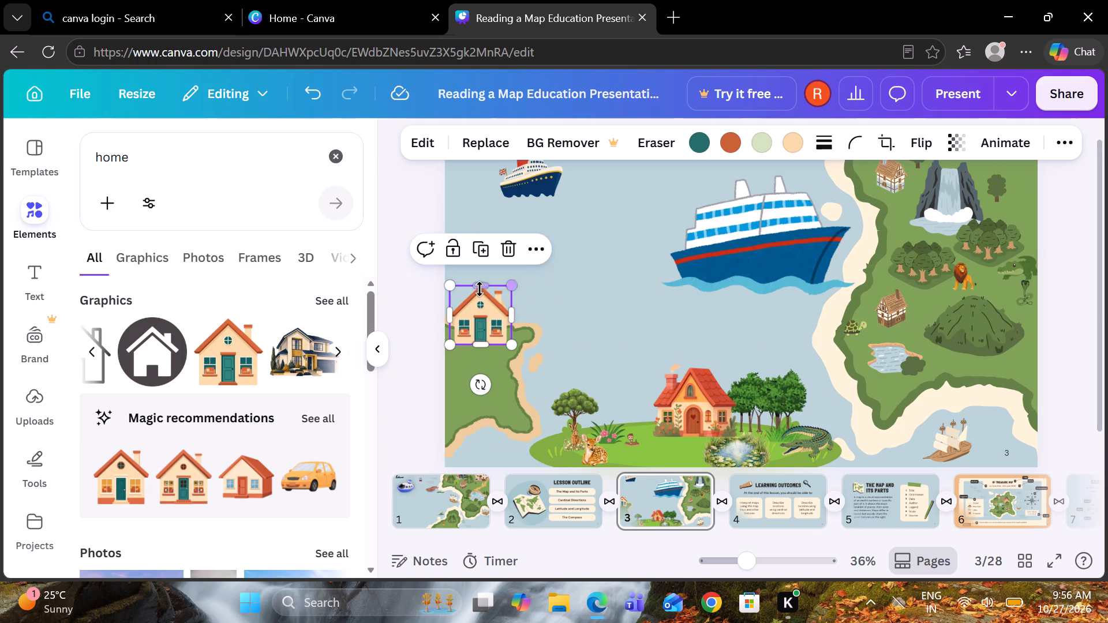
# Rotate the green island clockwise by about 54°.
pyautogui.click(496, 373)
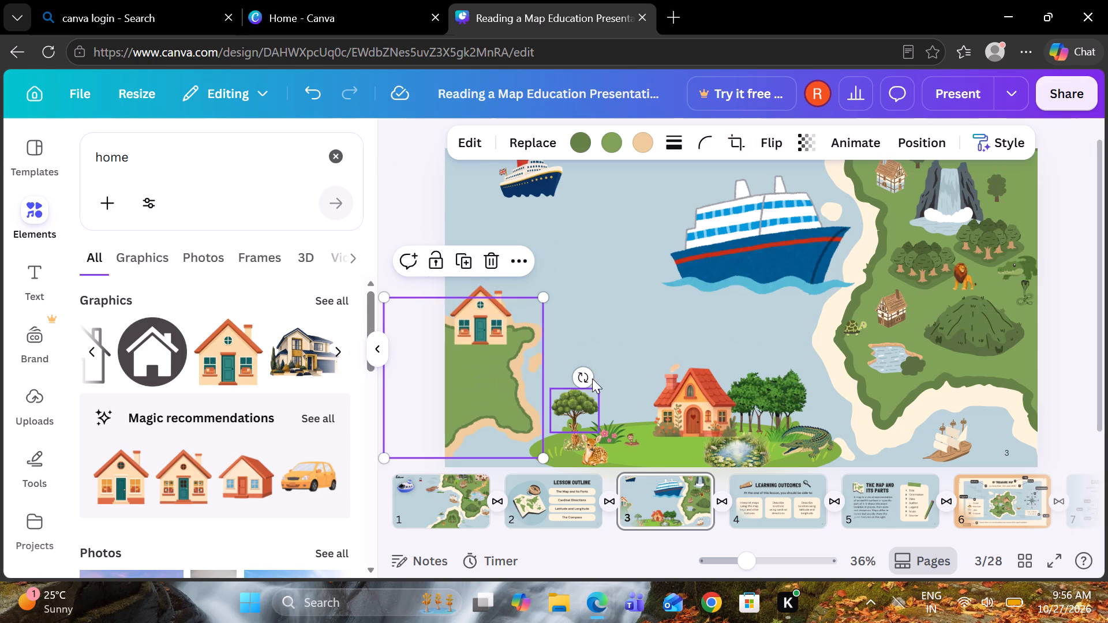
pyautogui.click(578, 377)
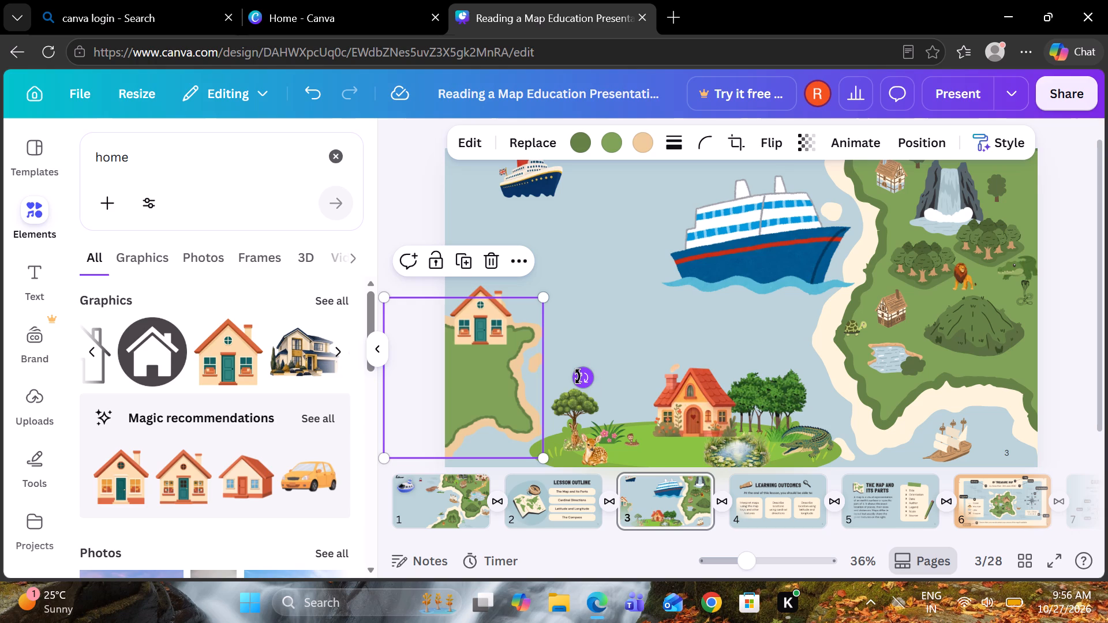
pyautogui.click(578, 377)
pyautogui.doubleClick(578, 377)
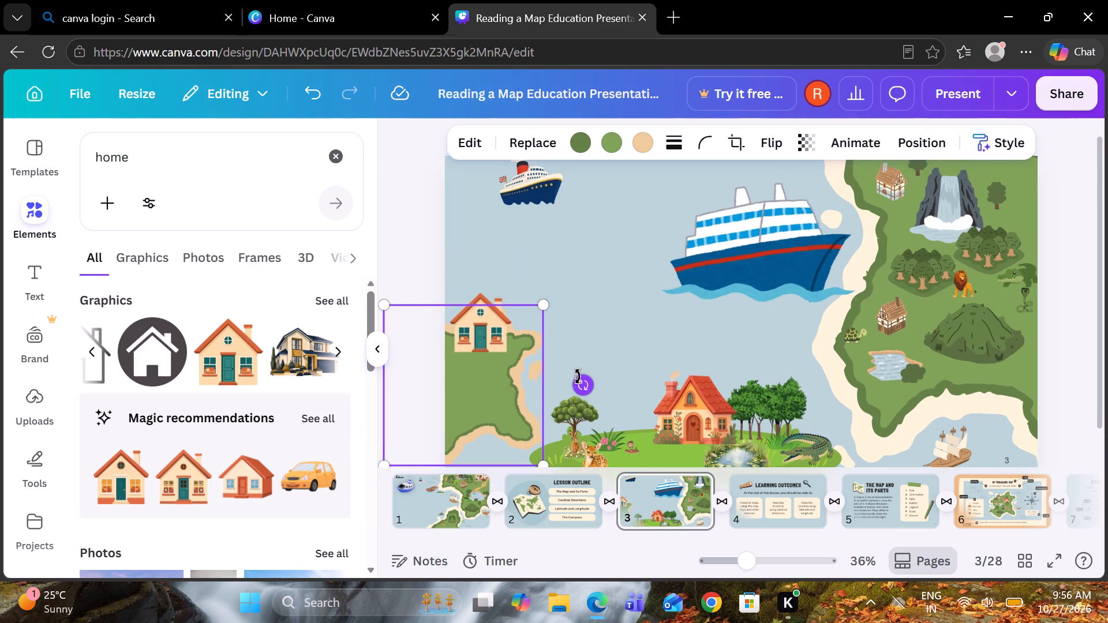
pyautogui.moveTo(584, 358); pyautogui.dragTo(576, 363)
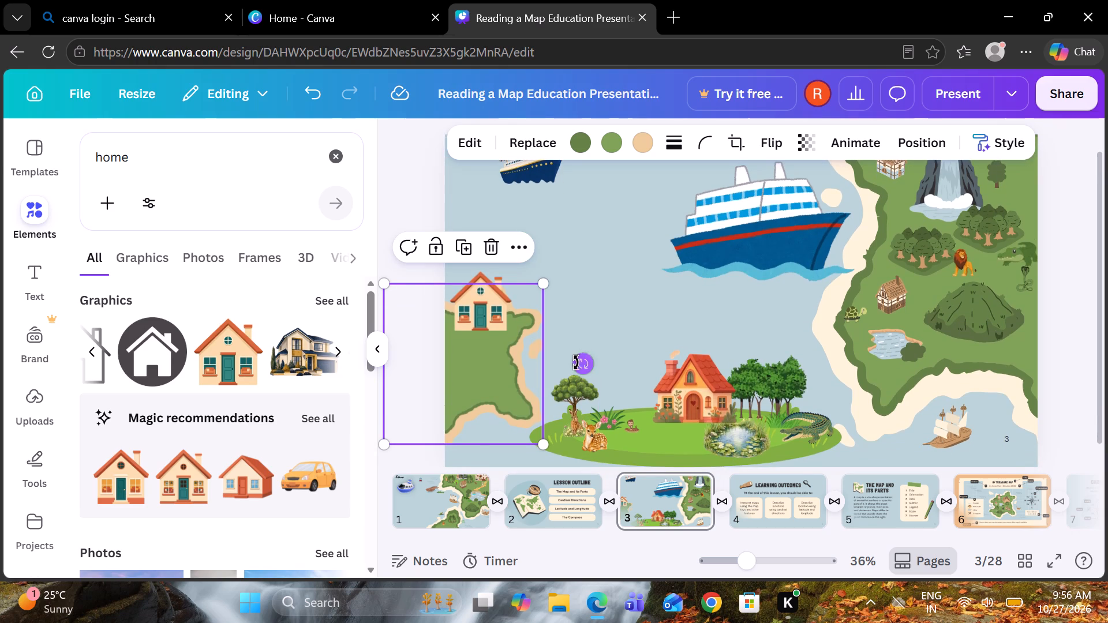
pyautogui.moveTo(576, 363); pyautogui.dragTo(552, 449)
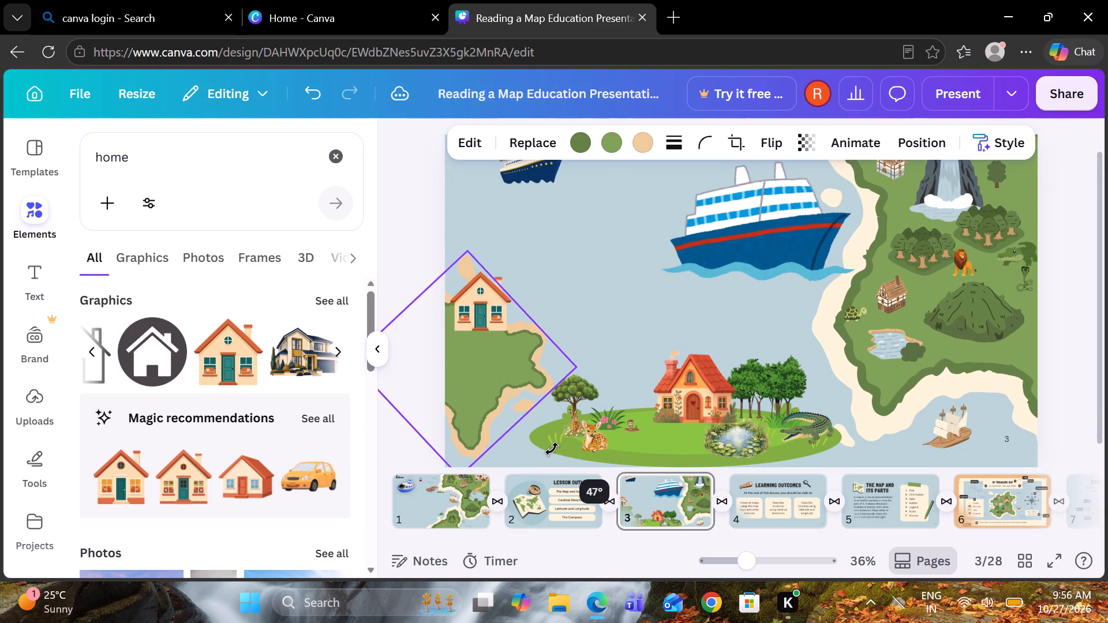
pyautogui.moveTo(552, 449); pyautogui.dragTo(518, 429)
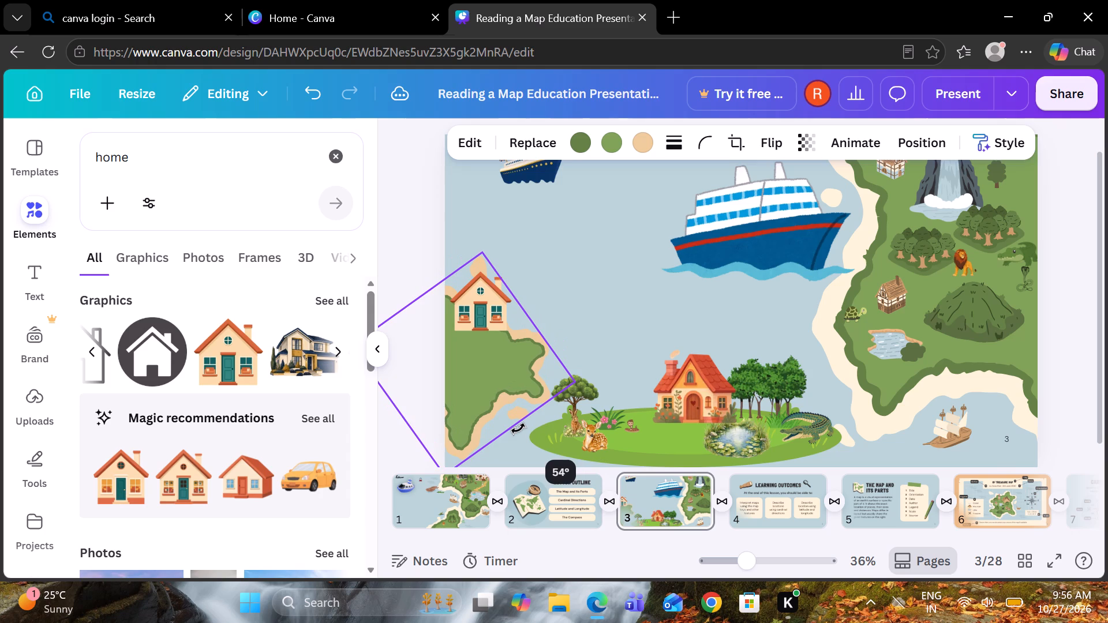
pyautogui.moveTo(518, 429); pyautogui.dragTo(519, 427)
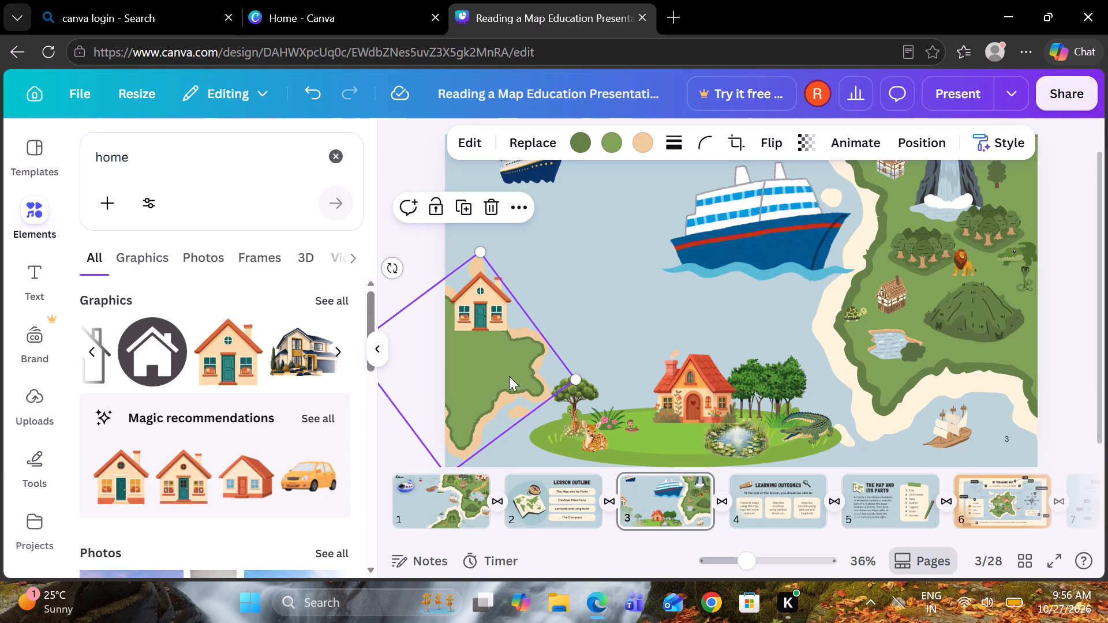
# Reposition the rotated island at the page's western edge so the cream house stands on its northern tip.
pyautogui.moveTo(509, 376); pyautogui.dragTo(511, 389)
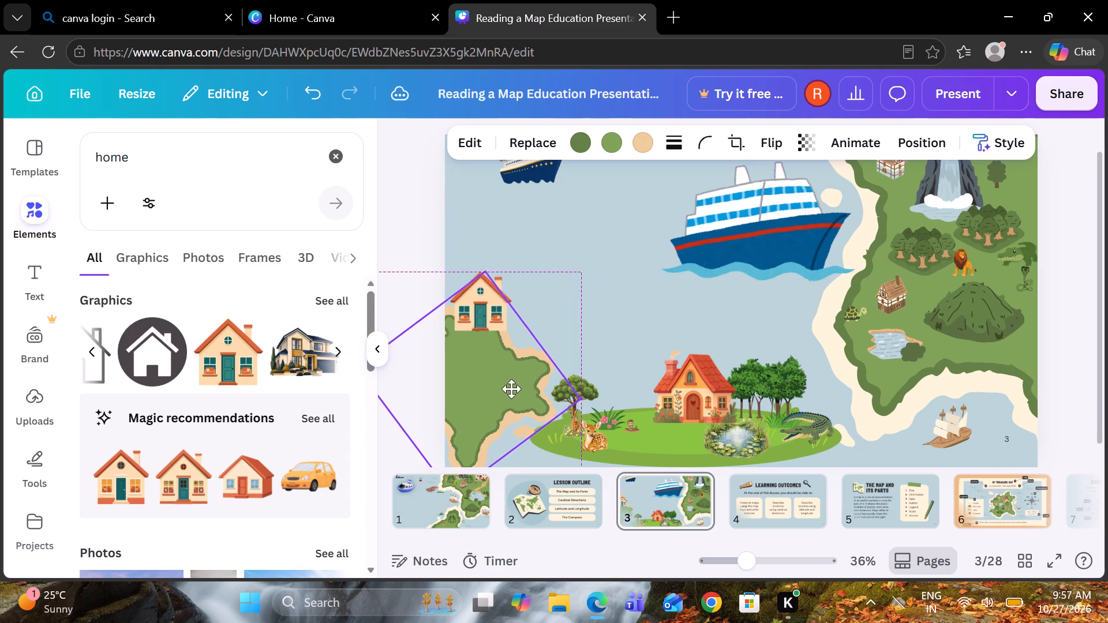
pyautogui.moveTo(511, 389); pyautogui.dragTo(510, 384)
pyautogui.moveTo(476, 318); pyautogui.dragTo(459, 343)
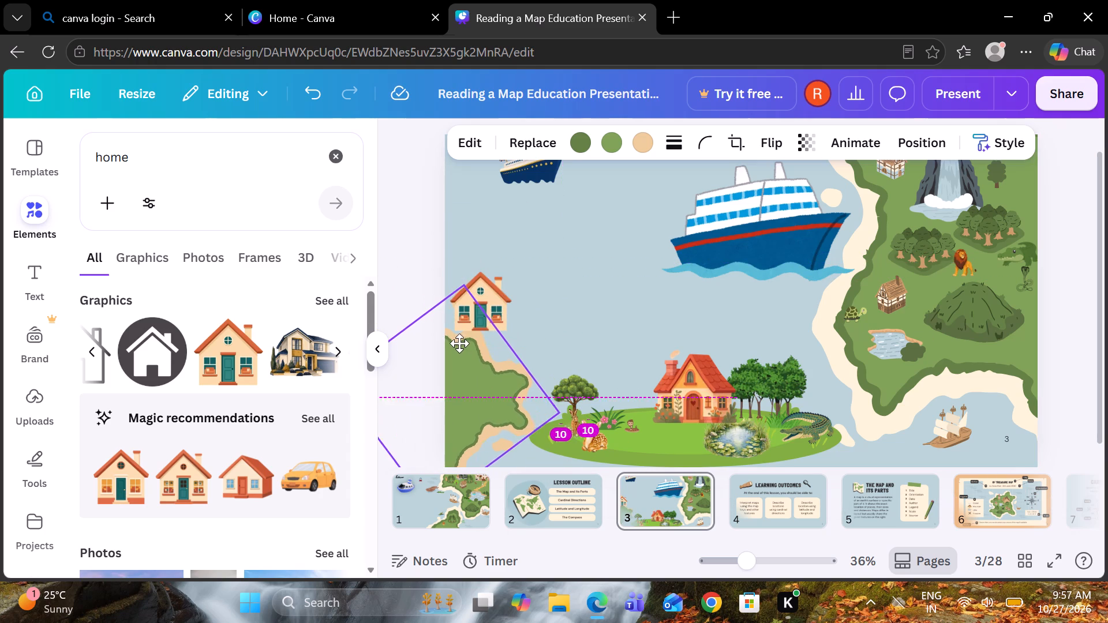
pyautogui.moveTo(459, 343); pyautogui.dragTo(493, 324)
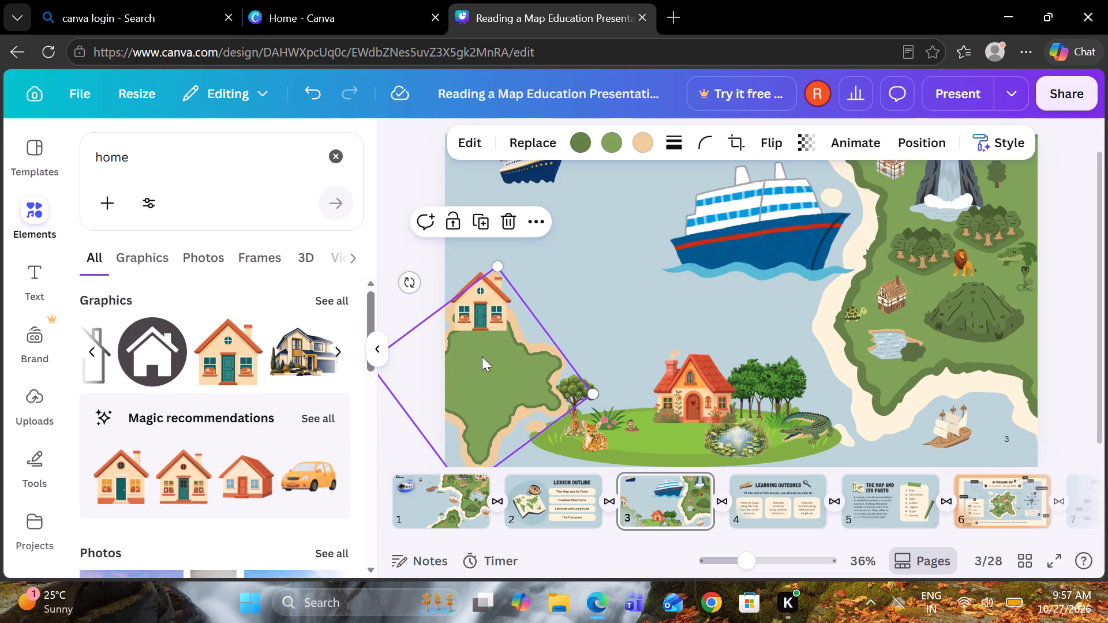
pyautogui.moveTo(482, 358); pyautogui.dragTo(464, 355)
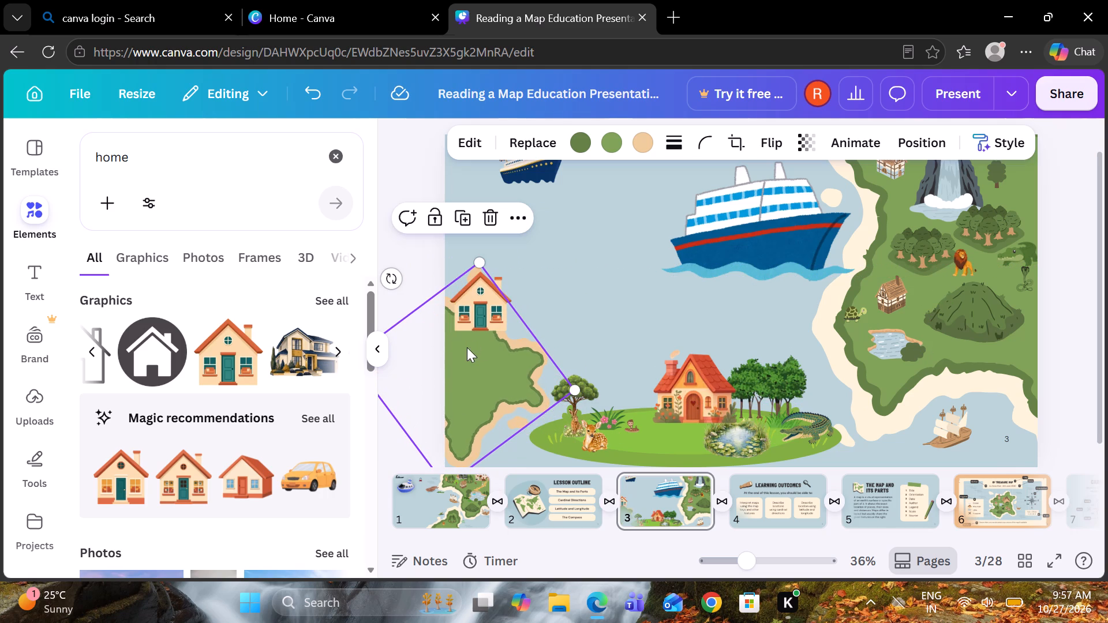
# Shift the green island slightly east at the page's western edge, keeping its northern tip beneath the cream house.
pyautogui.moveTo(471, 328); pyautogui.dragTo(463, 378)
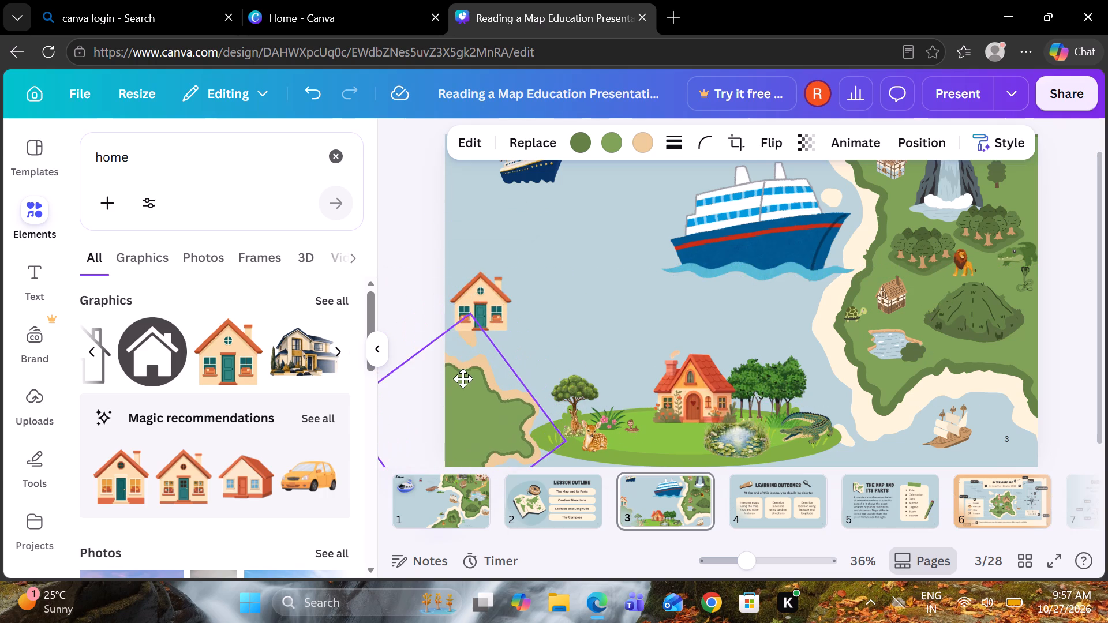
pyautogui.moveTo(463, 378); pyautogui.dragTo(477, 333)
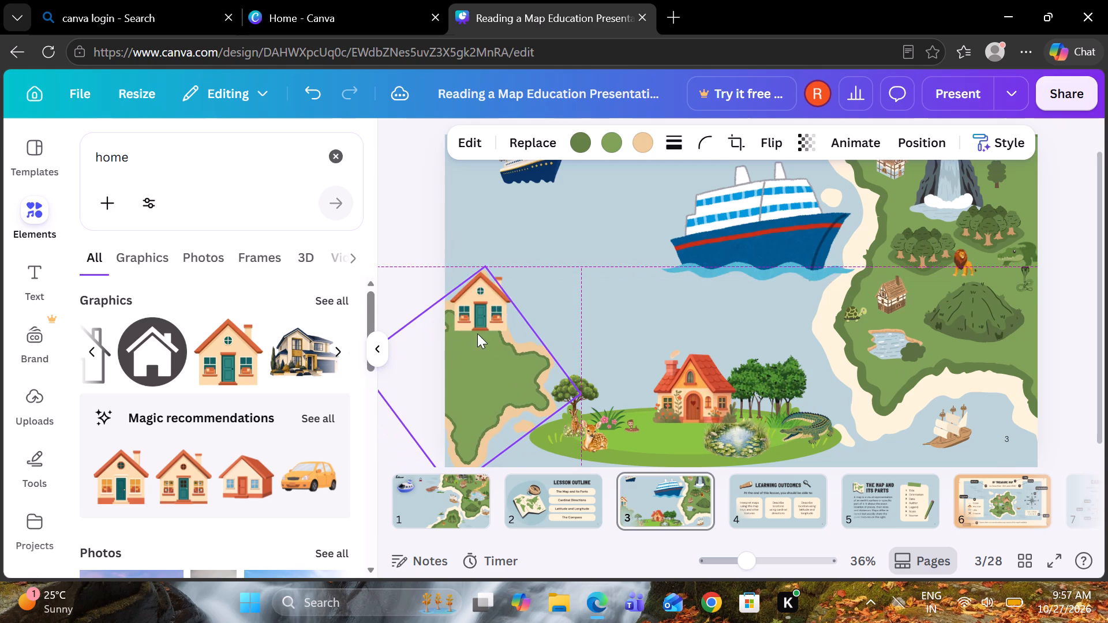
pyautogui.moveTo(469, 296); pyautogui.dragTo(477, 309)
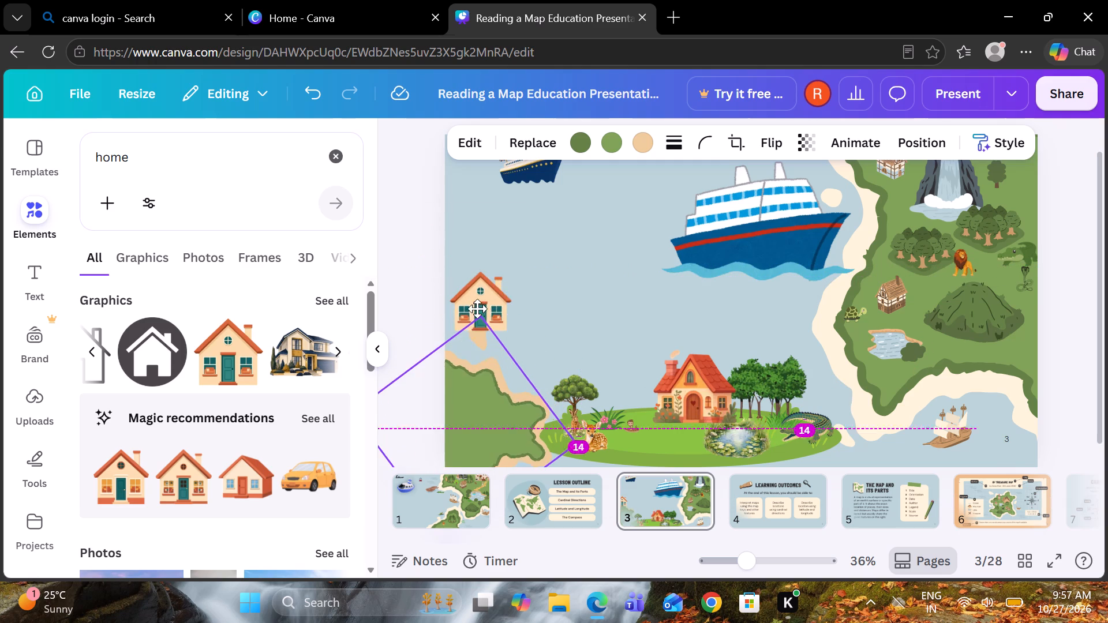
pyautogui.moveTo(477, 309); pyautogui.dragTo(463, 300)
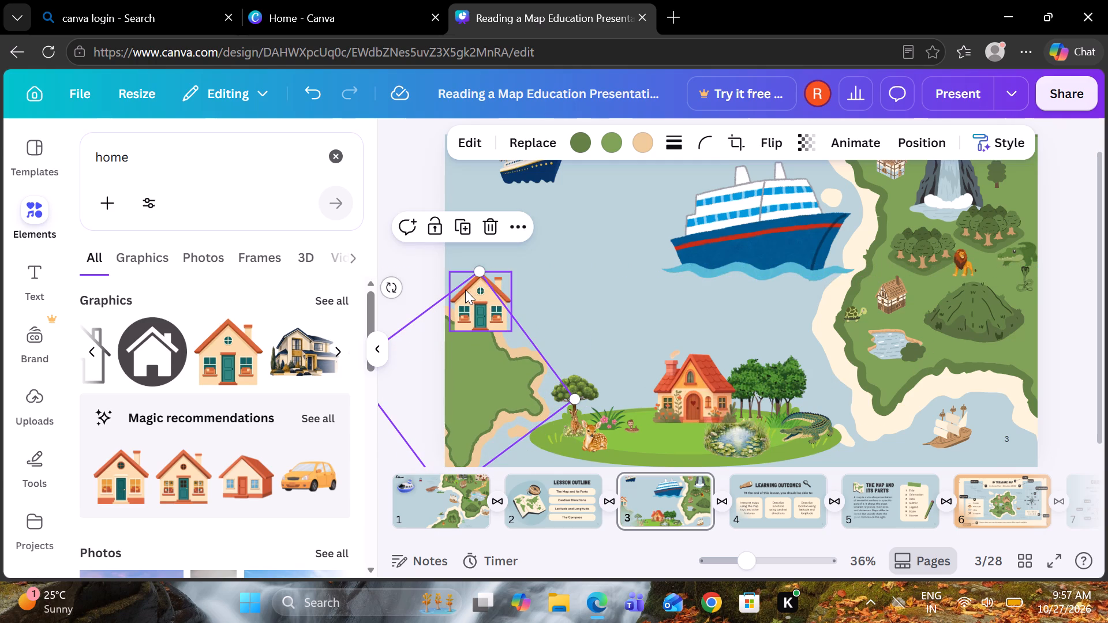
pyautogui.moveTo(470, 297); pyautogui.dragTo(466, 327)
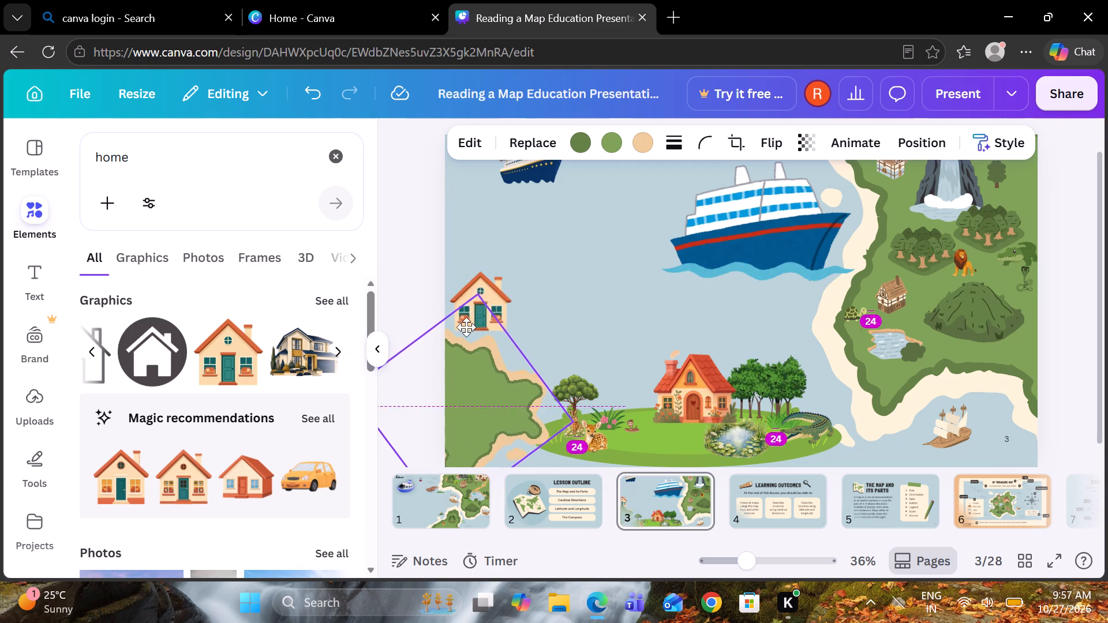
pyautogui.moveTo(466, 327); pyautogui.dragTo(474, 286)
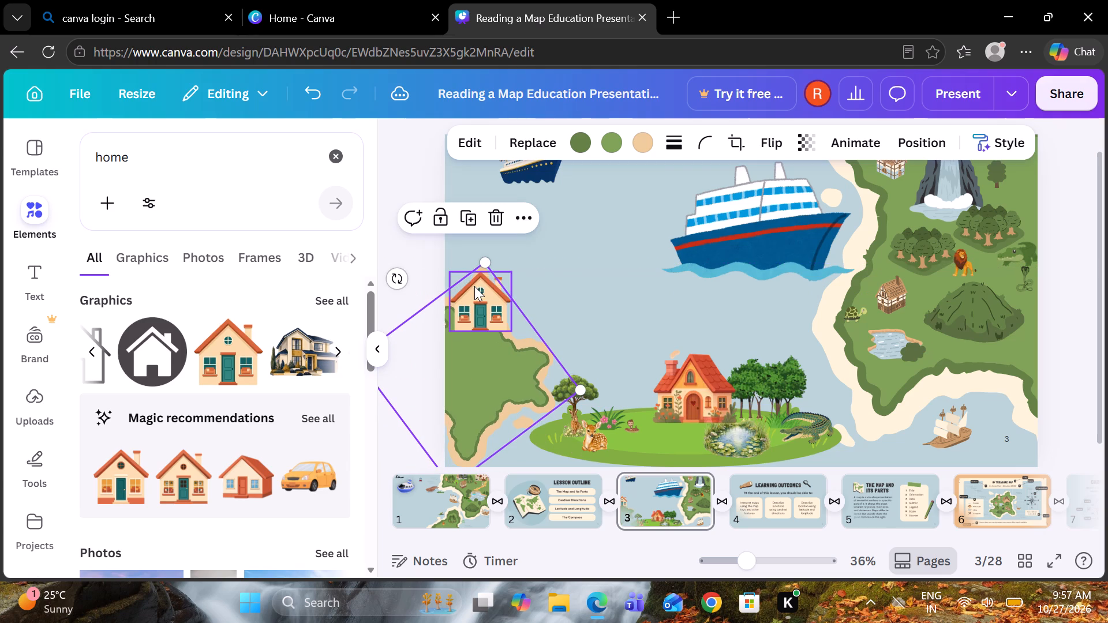
# Shrink the cream house to roughly two-thirds of its size and place it on the green island's northwestern part, against the page's western edge.
pyautogui.click(473, 298)
pyautogui.click(473, 298)
pyautogui.moveTo(473, 298); pyautogui.dragTo(468, 369)
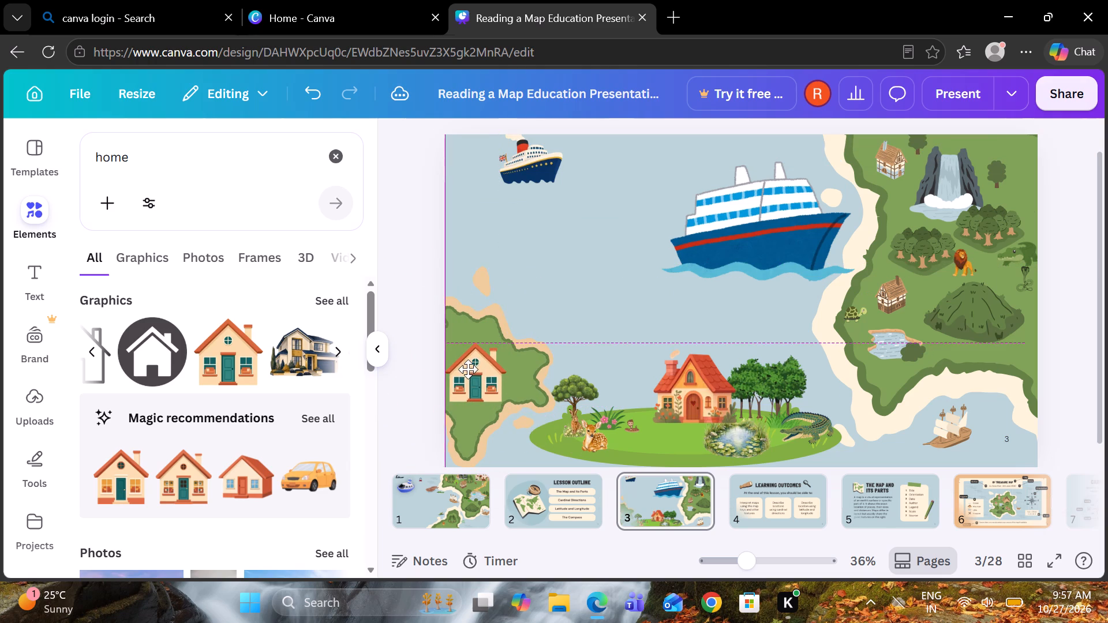
pyautogui.click(489, 361)
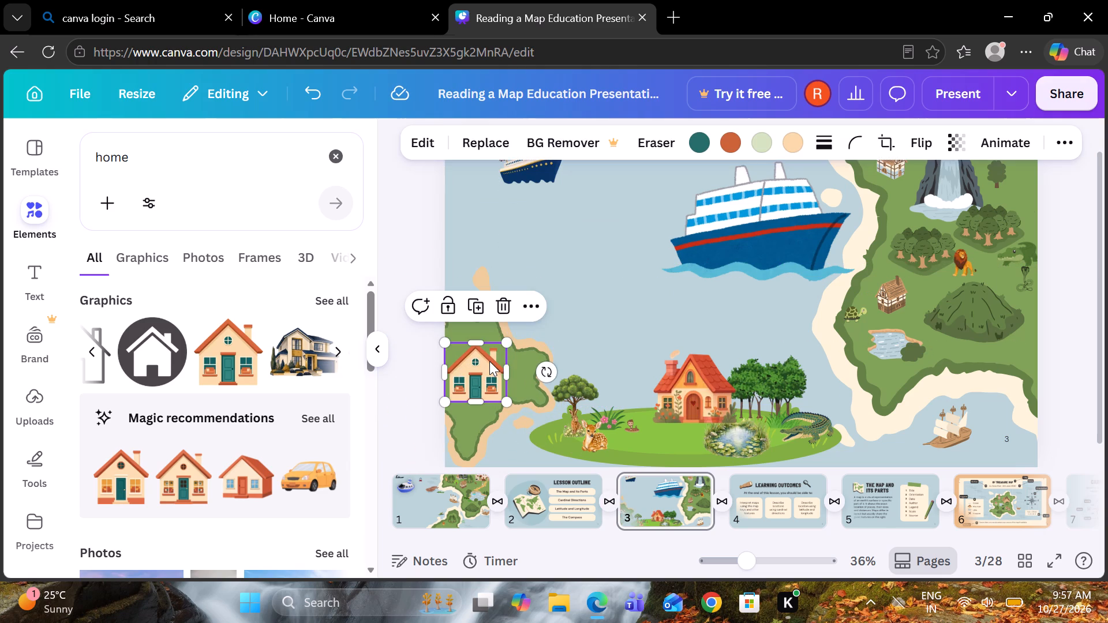
pyautogui.moveTo(503, 343); pyautogui.dragTo(477, 364)
pyautogui.click(460, 385)
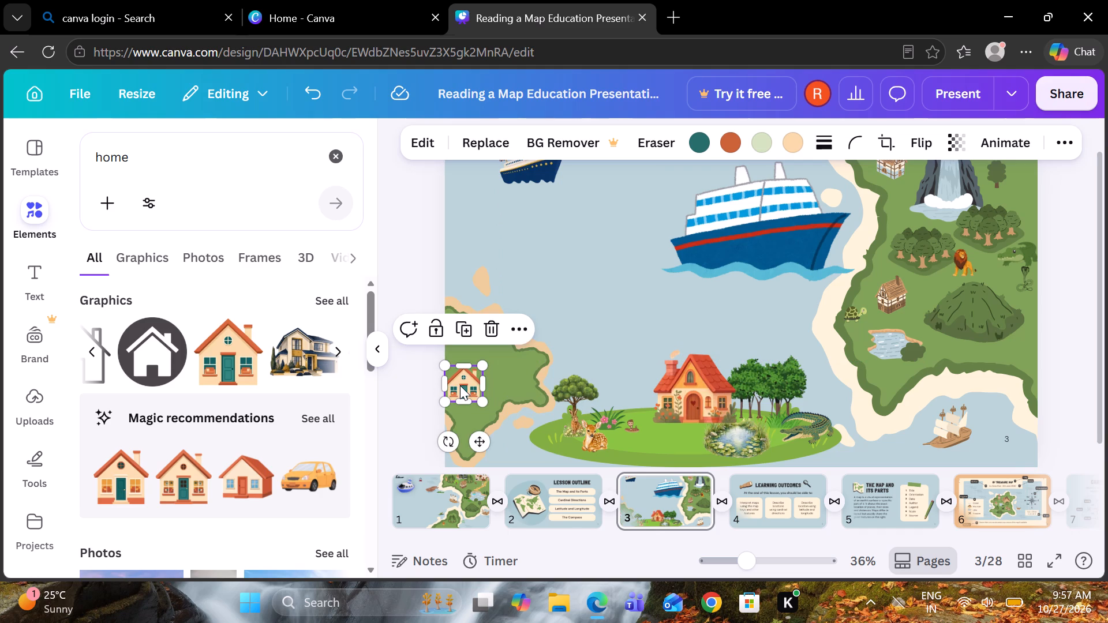
pyautogui.moveTo(460, 385); pyautogui.dragTo(458, 332)
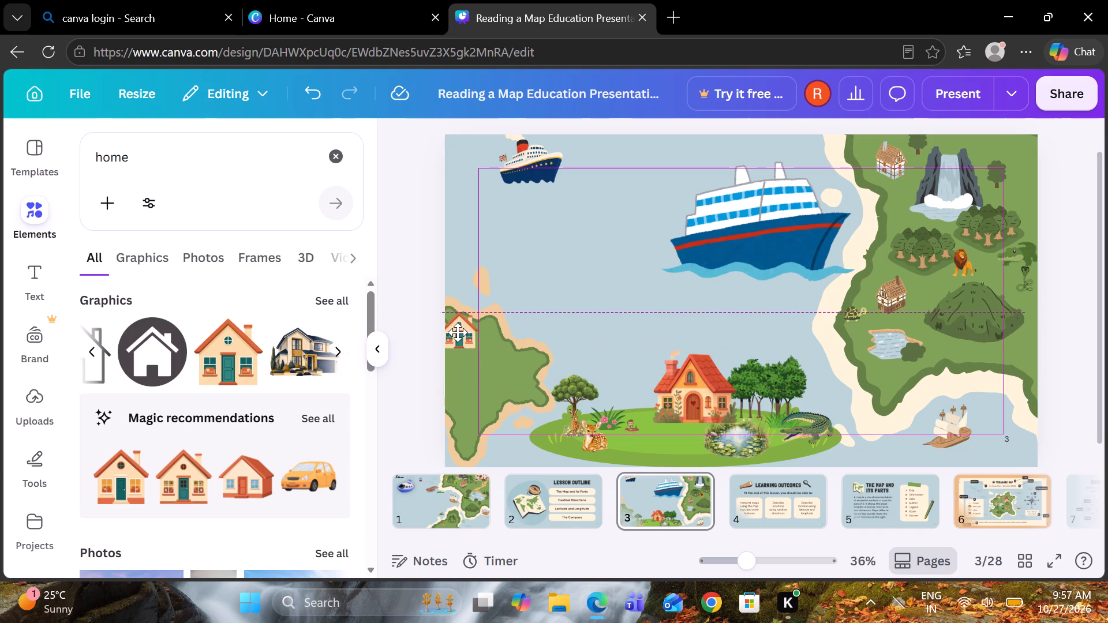
pyautogui.moveTo(458, 332); pyautogui.dragTo(456, 343)
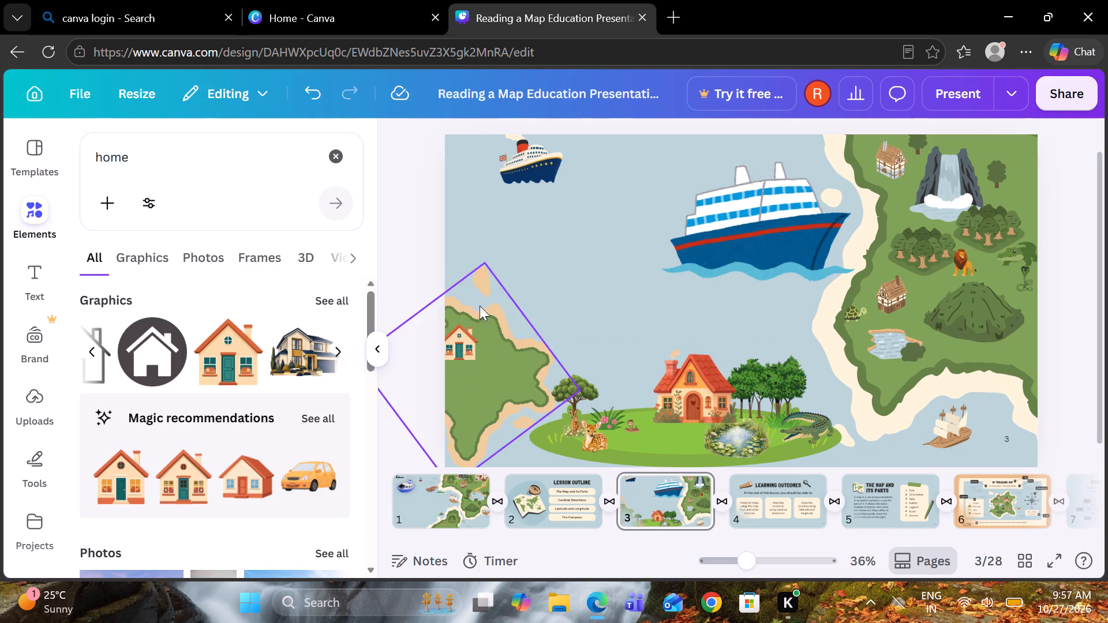
# Search the elements library for "road" and browse the road graphics for one that suits the map.
pyautogui.click(134, 158)
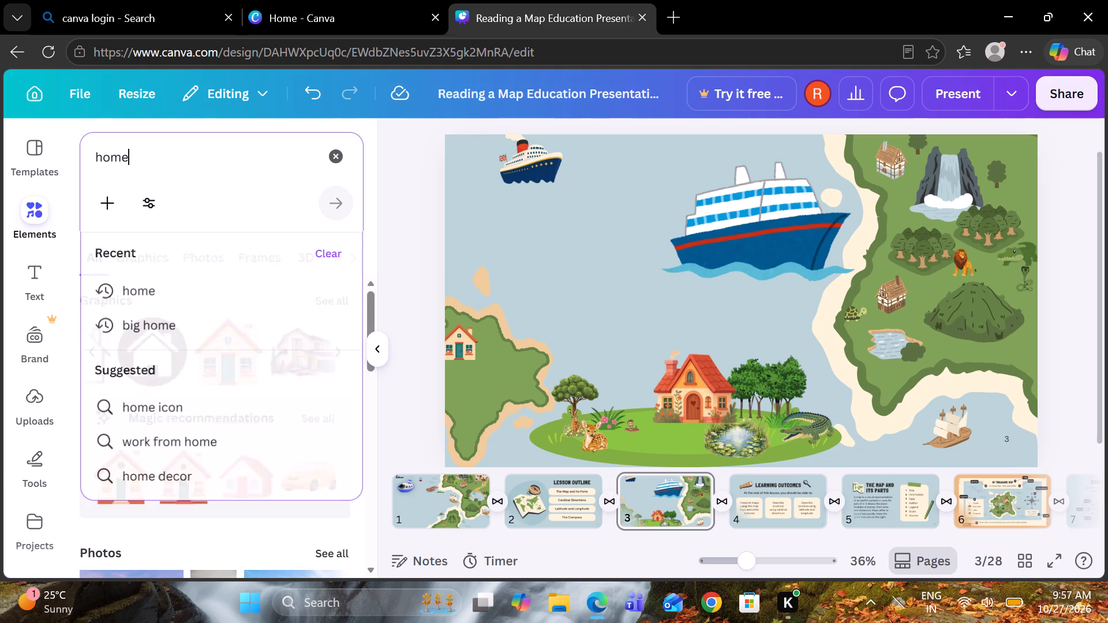
pyautogui.press('BackSpace')
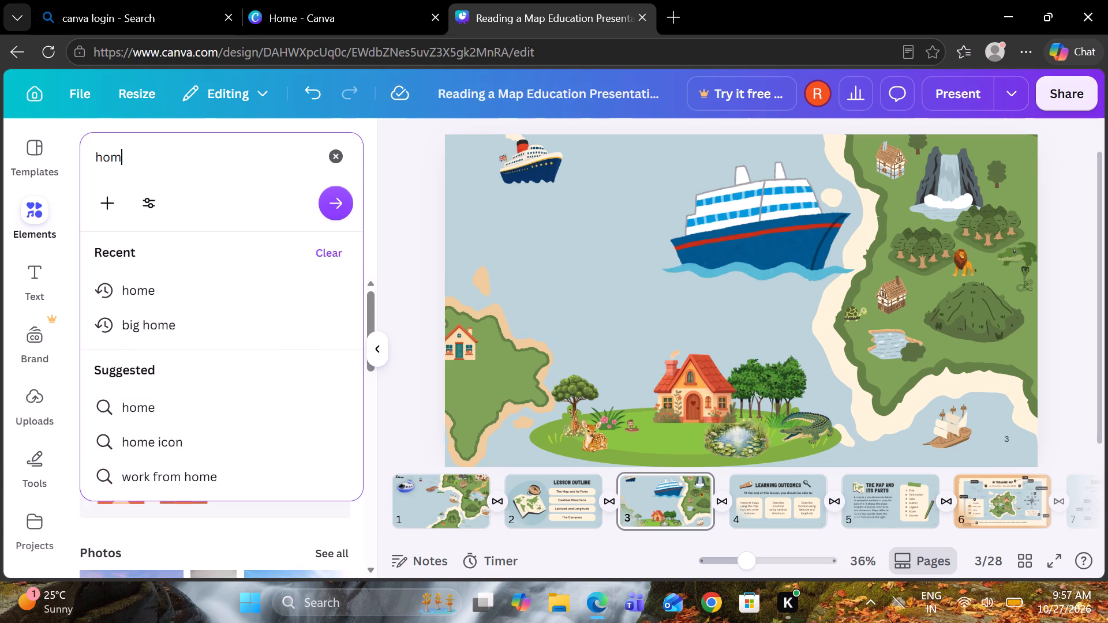
pyautogui.press('BackSpace')
pyautogui.press('BackSpace')
pyautogui.press('BackSpace')
pyautogui.press('BackSpace')
pyautogui.press('BackSpace')
pyautogui.press('BackSpace')
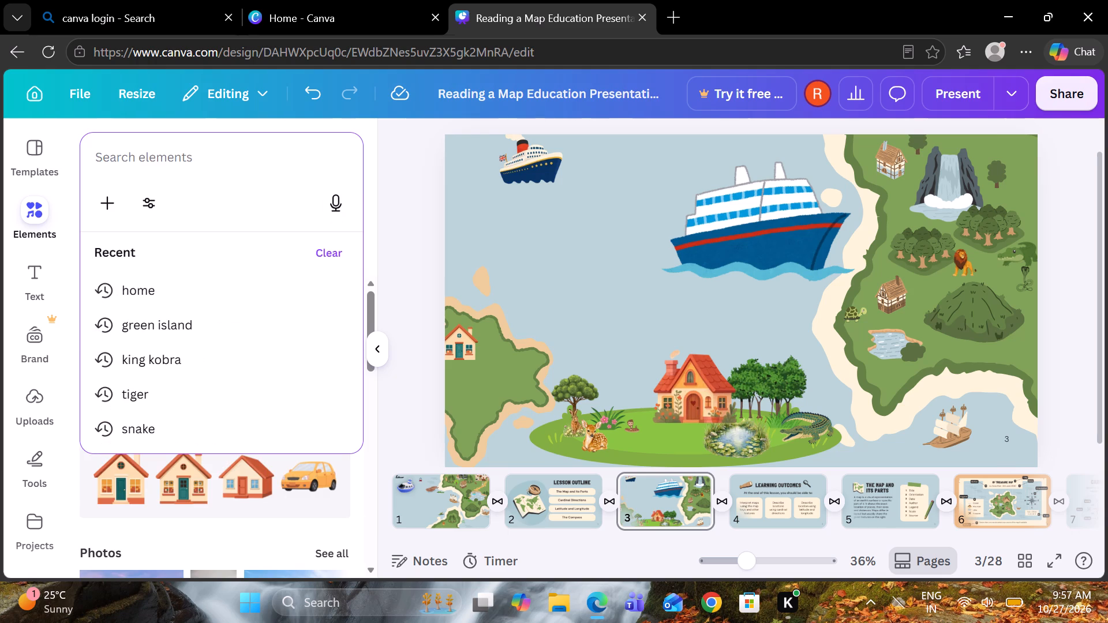
pyautogui.write('road')
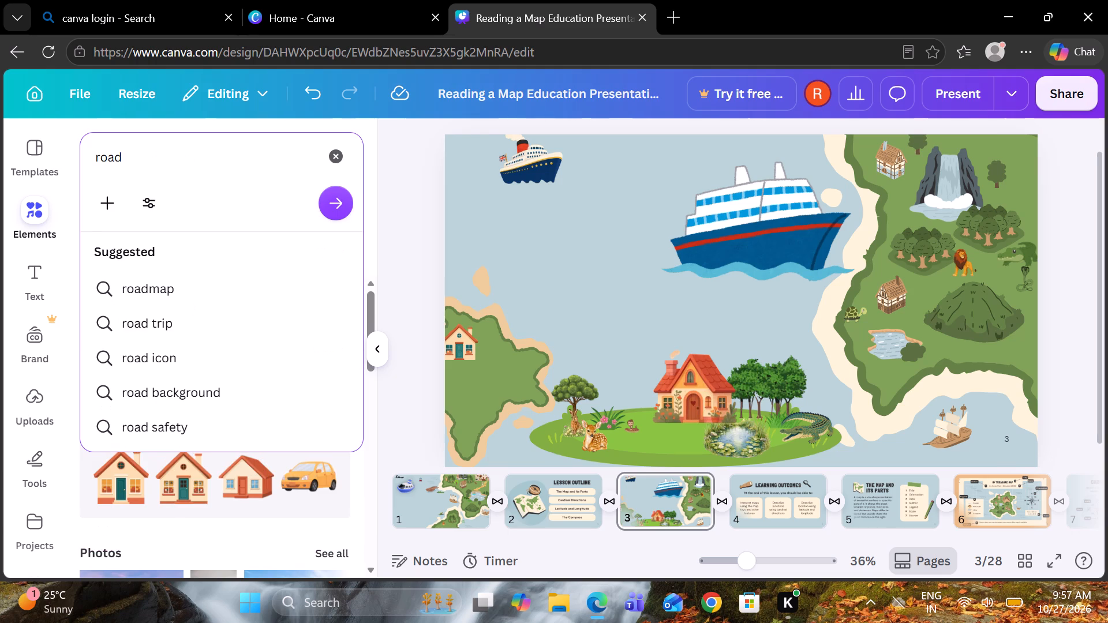
pyautogui.press('Return')
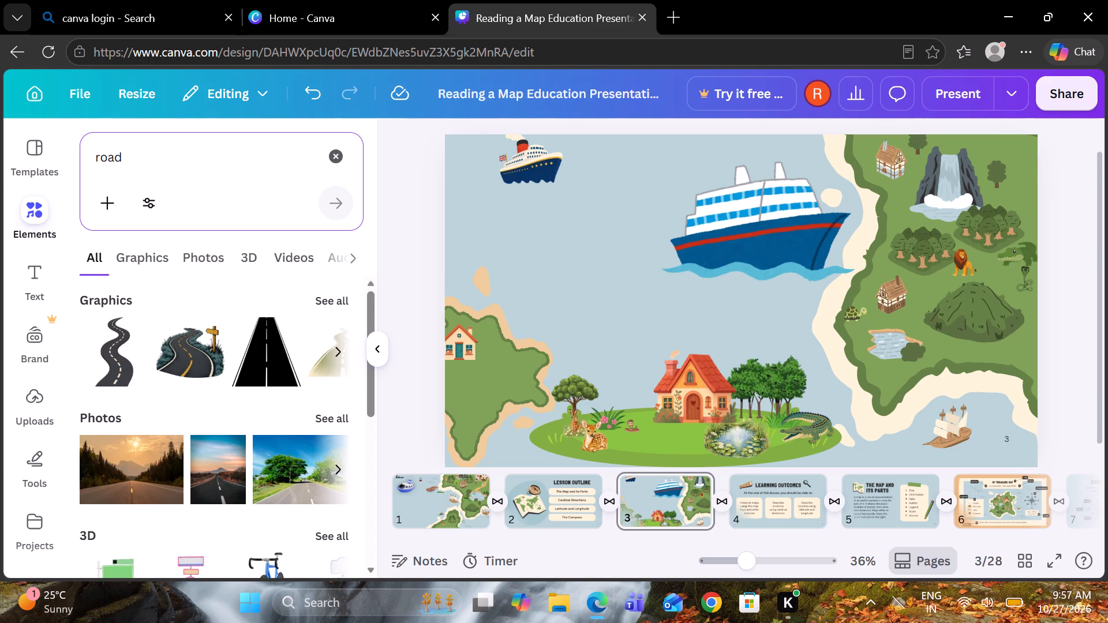
pyautogui.hscroll(-2, 199, 363)
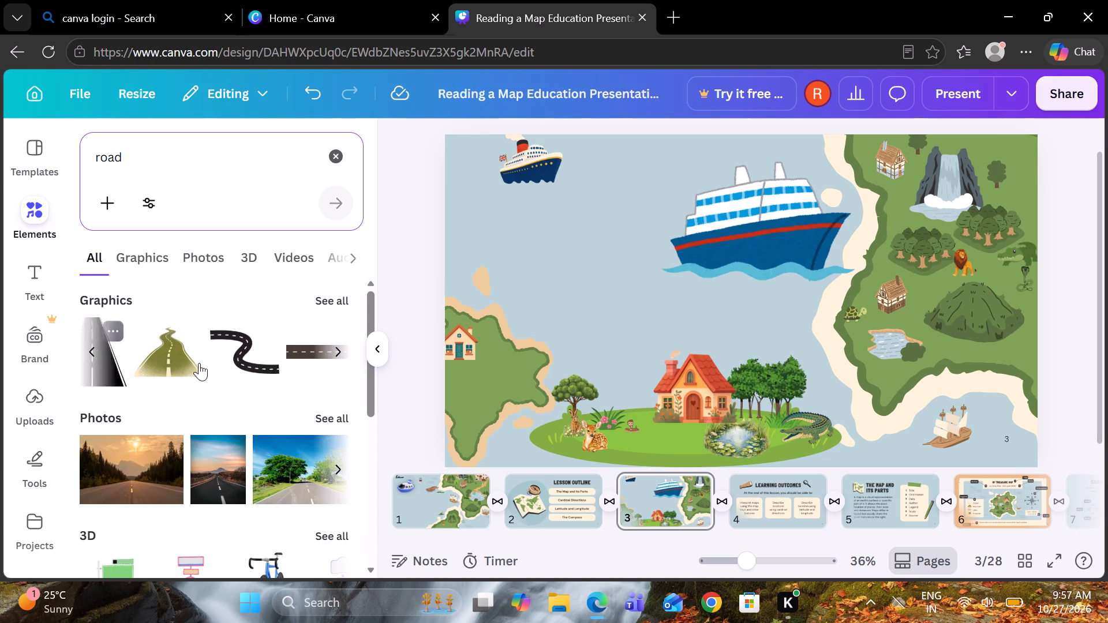
pyautogui.hscroll(-1, 199, 363)
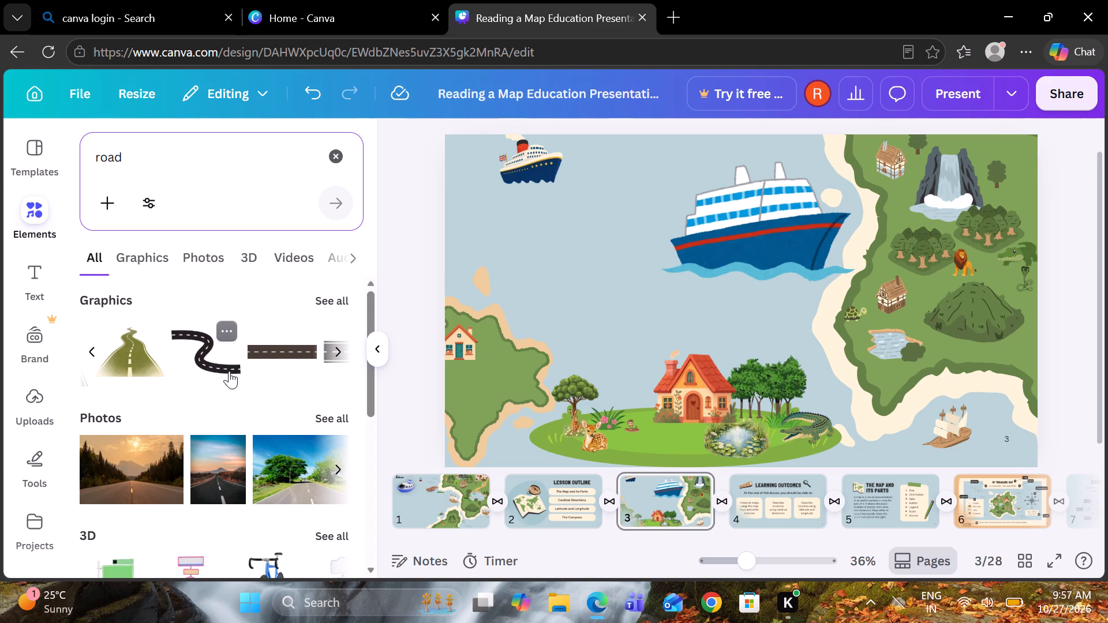
pyautogui.scroll(-3, 255, 367)
pyautogui.scroll(1, 255, 367)
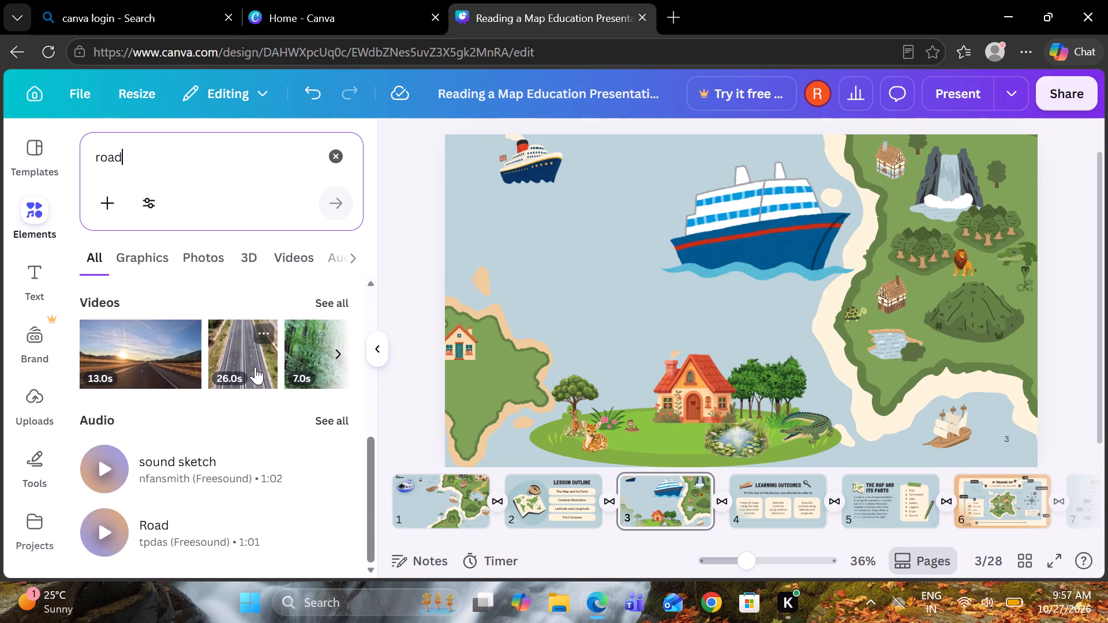
pyautogui.scroll(1, 255, 367)
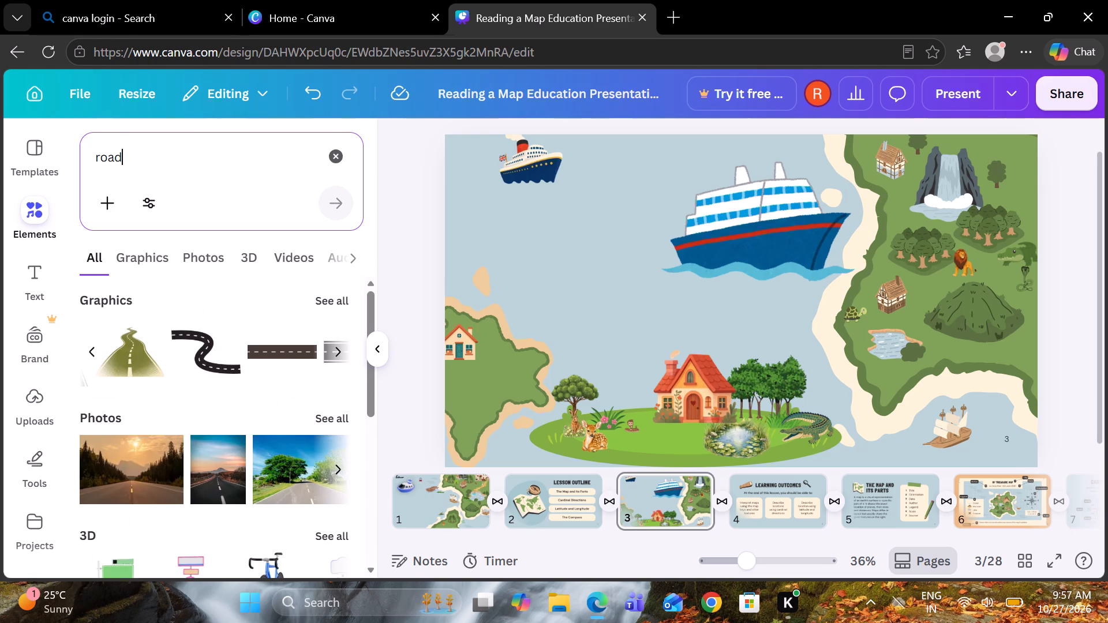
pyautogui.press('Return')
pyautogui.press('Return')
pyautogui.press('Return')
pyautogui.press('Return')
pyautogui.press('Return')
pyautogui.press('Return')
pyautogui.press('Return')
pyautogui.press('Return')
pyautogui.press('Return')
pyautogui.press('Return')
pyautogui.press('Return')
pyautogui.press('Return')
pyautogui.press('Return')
# Search the elements library for "street" and browse the street graphics for one that suits the map.
pyautogui.press('BackSpace')
pyautogui.press('BackSpace')
pyautogui.press('BackSpace')
pyautogui.press('BackSpace')
pyautogui.press('BackSpace')
pyautogui.press('BackSpace')
pyautogui.press('BackSpace')
pyautogui.press('BackSpace')
pyautogui.press('BackSpace')
pyautogui.press('BackSpace')
pyautogui.press('BackSpace')
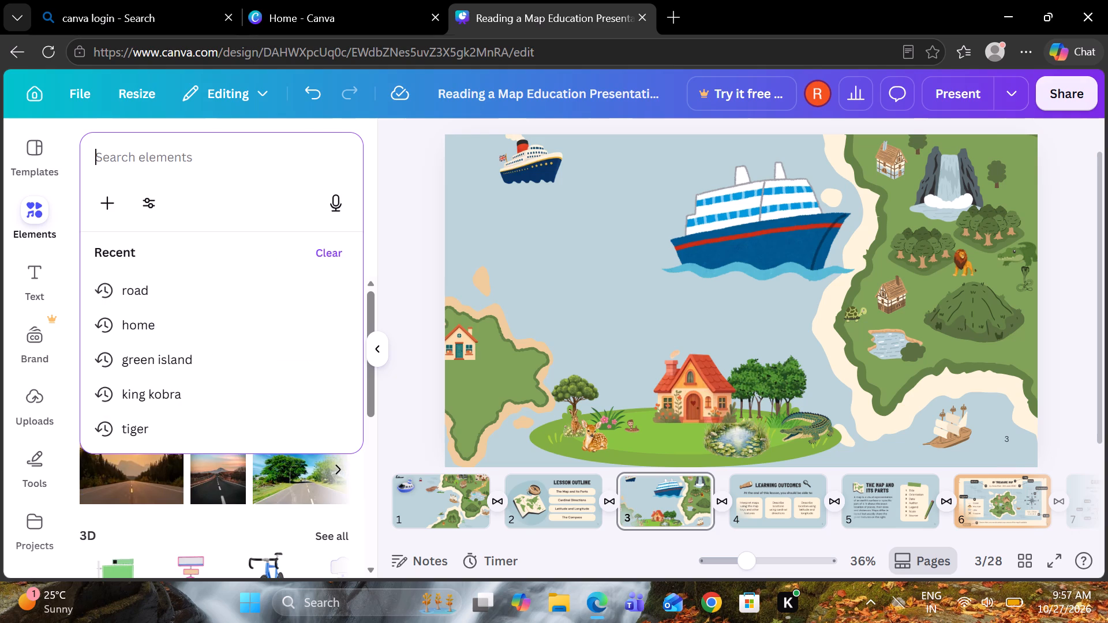
pyautogui.write('way')
pyautogui.press('BackSpace')
pyautogui.press('BackSpace')
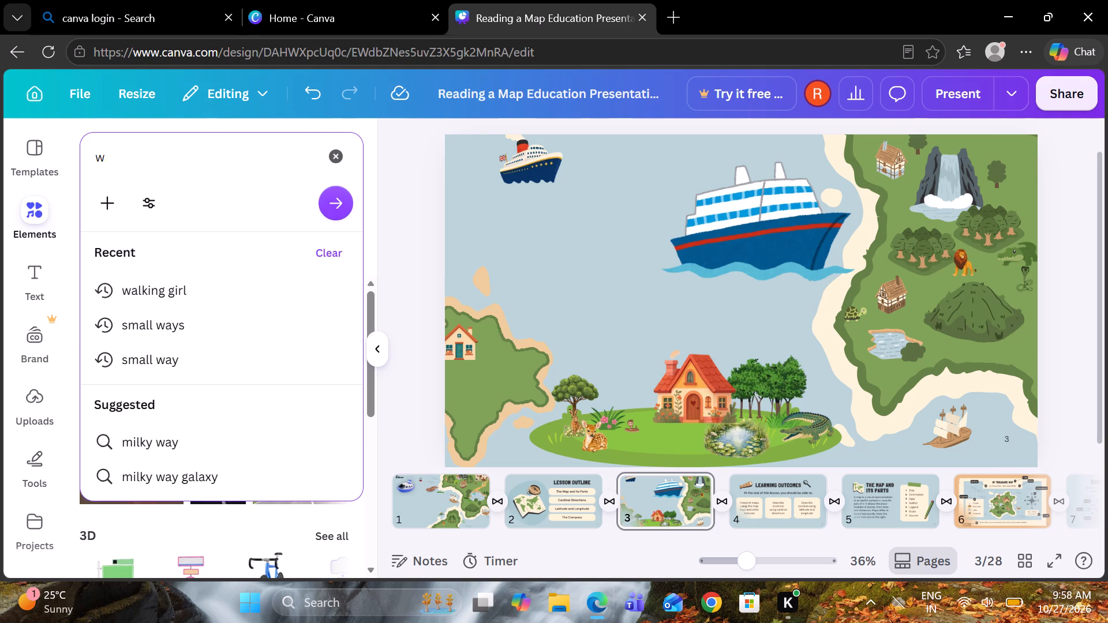
pyautogui.press('BackSpace')
pyautogui.press('BackSpace')
pyautogui.write('sr')
pyautogui.press('BackSpace')
pyautogui.write('te')
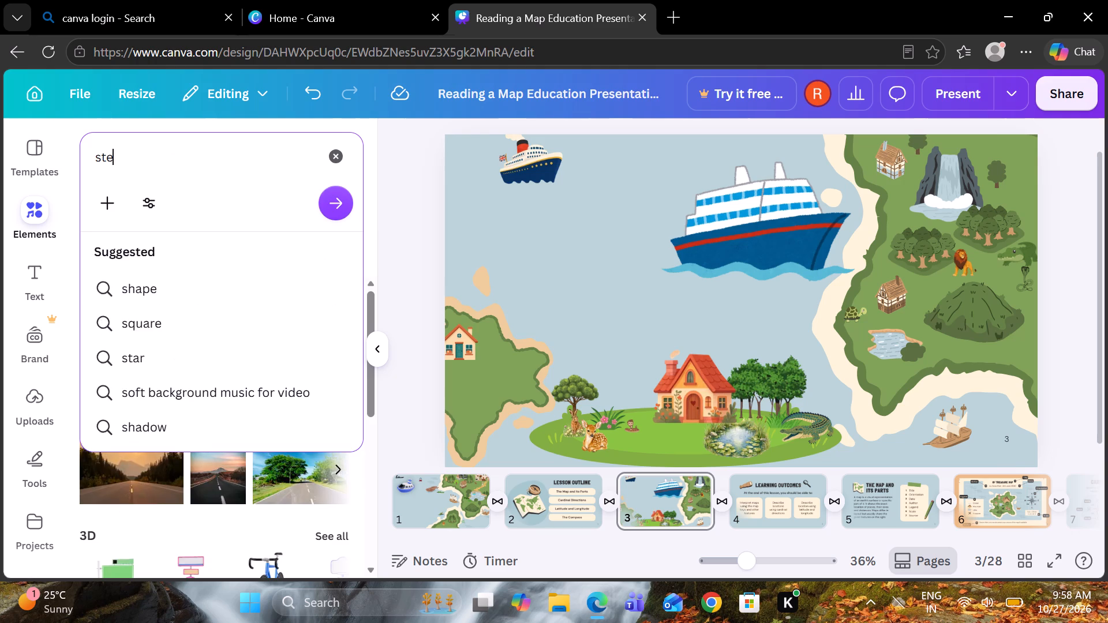
pyautogui.press('BackSpace')
pyautogui.write('ree')
pyautogui.press('t')
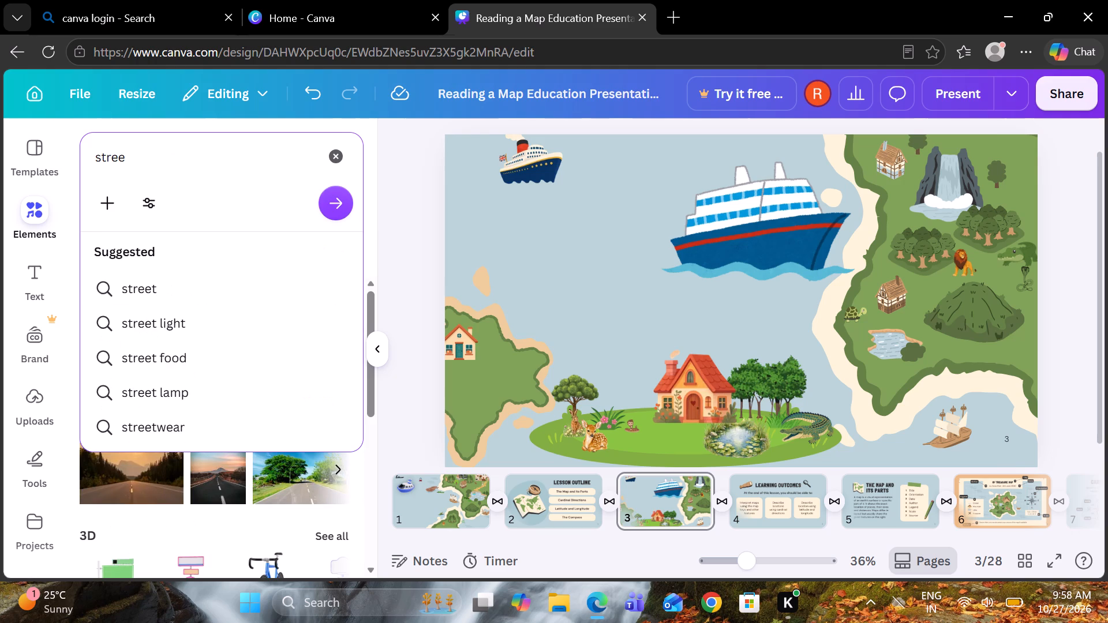
pyautogui.press('Return')
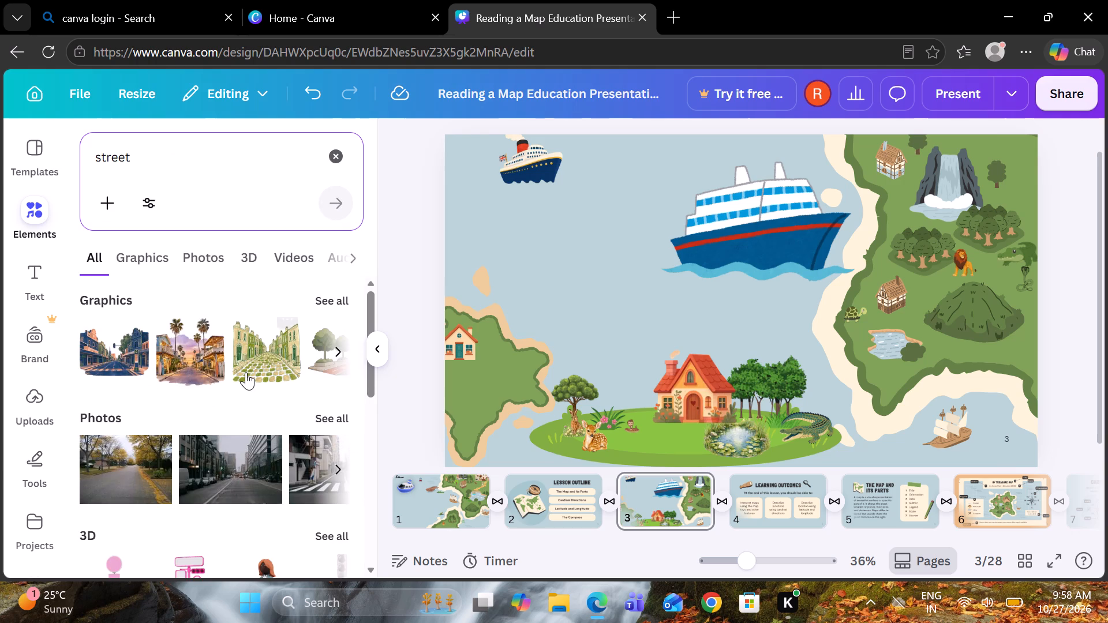
pyautogui.hscroll(-4, 246, 372)
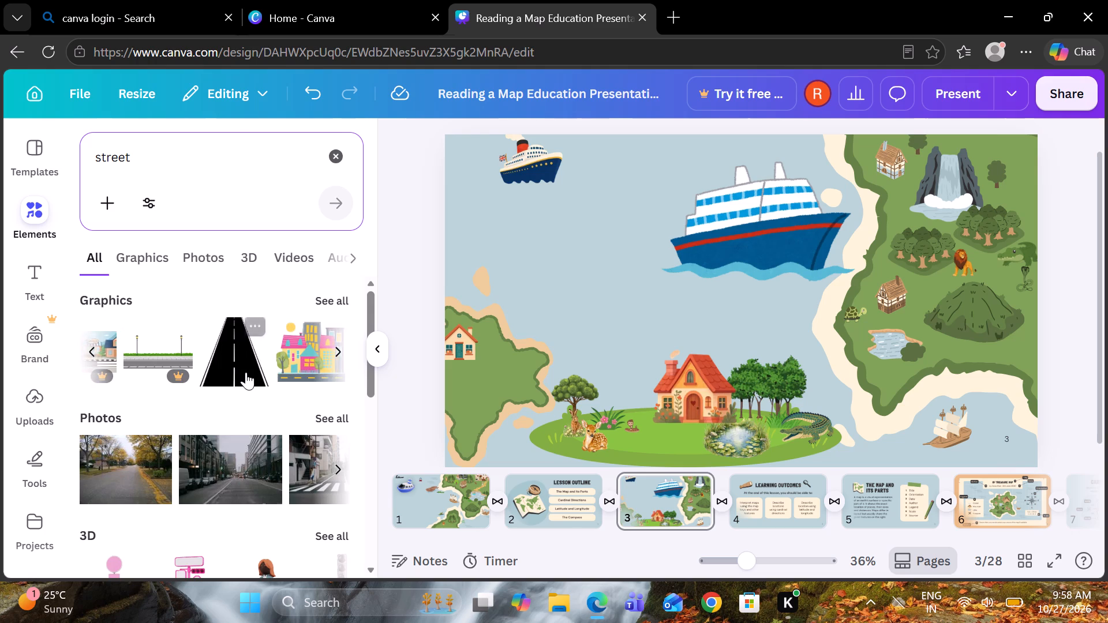
pyautogui.hscroll(2, 246, 372)
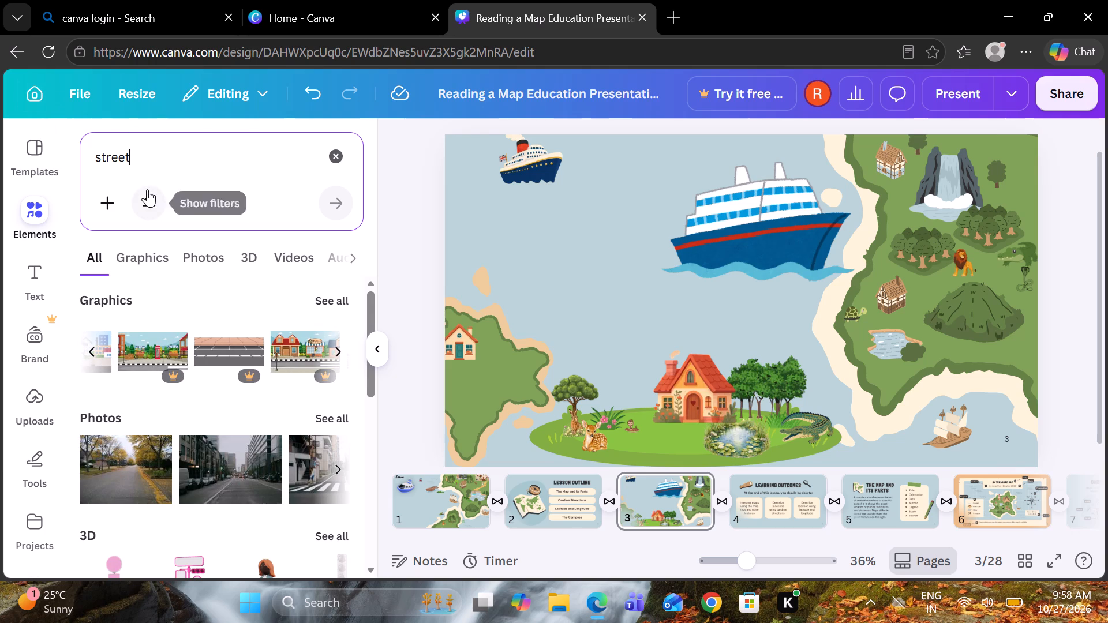
# Refine the elements search to "plain street".
pyautogui.click(141, 165)
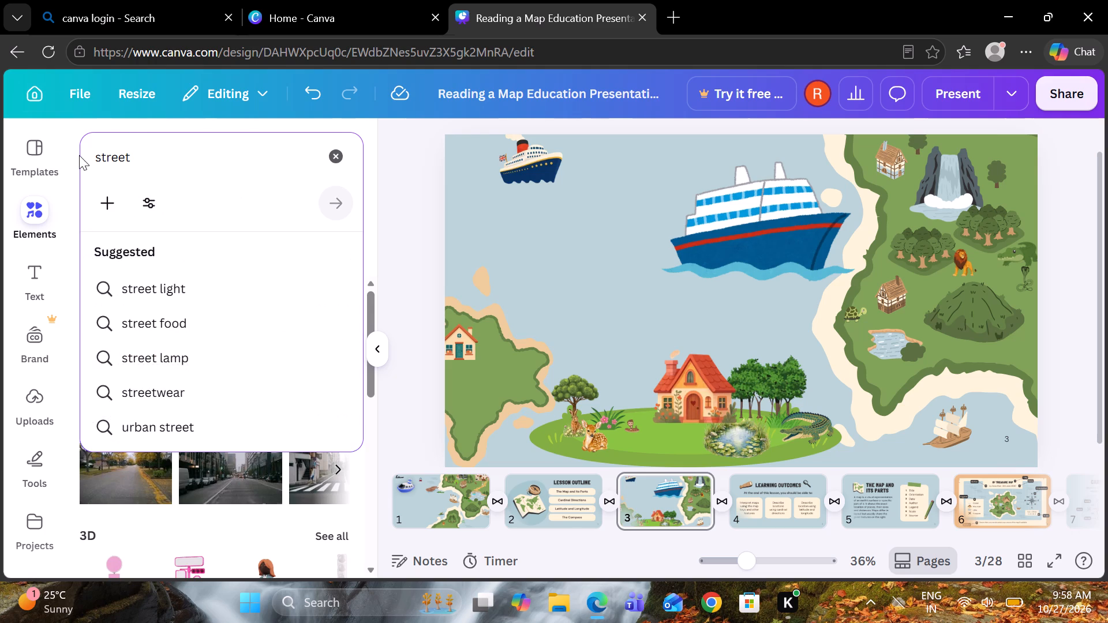
pyautogui.click(89, 157)
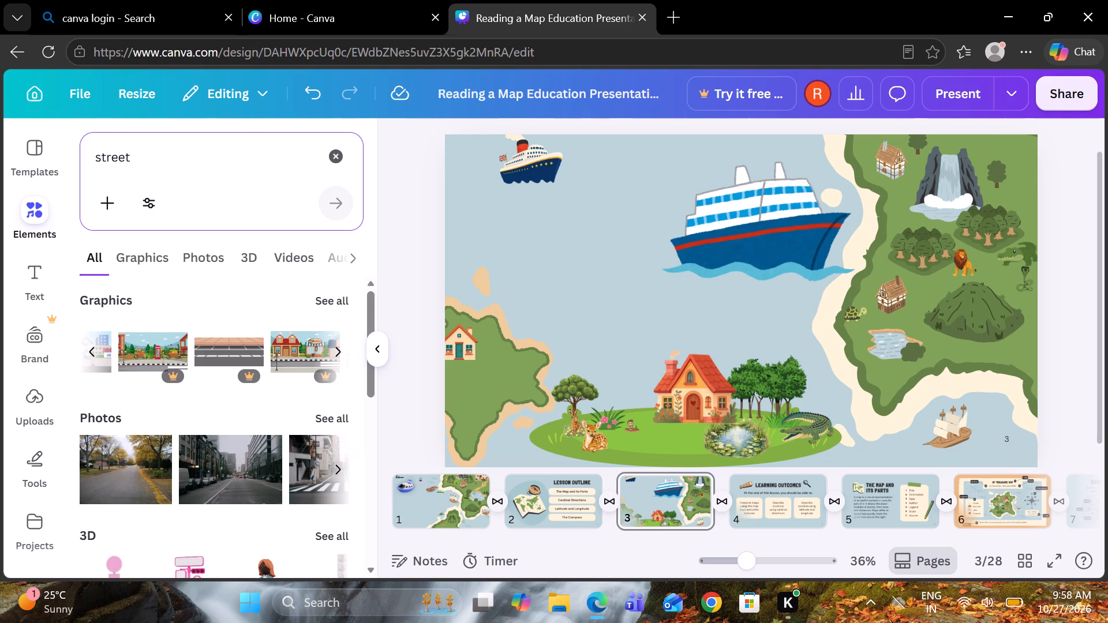
pyautogui.click(89, 157)
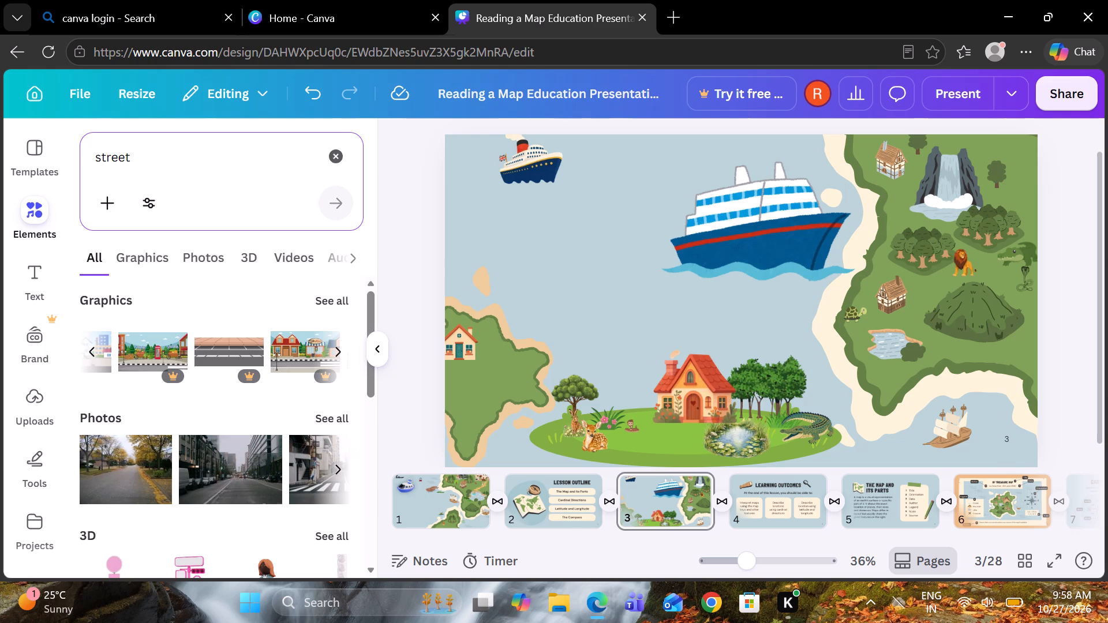
pyautogui.click(95, 156)
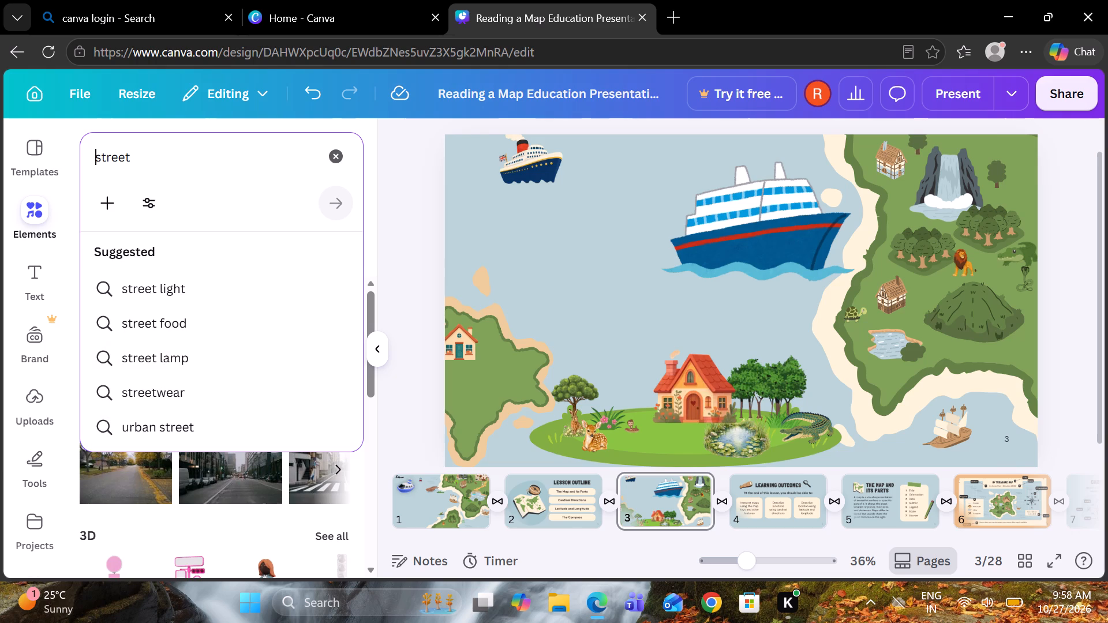
pyautogui.write('plain')
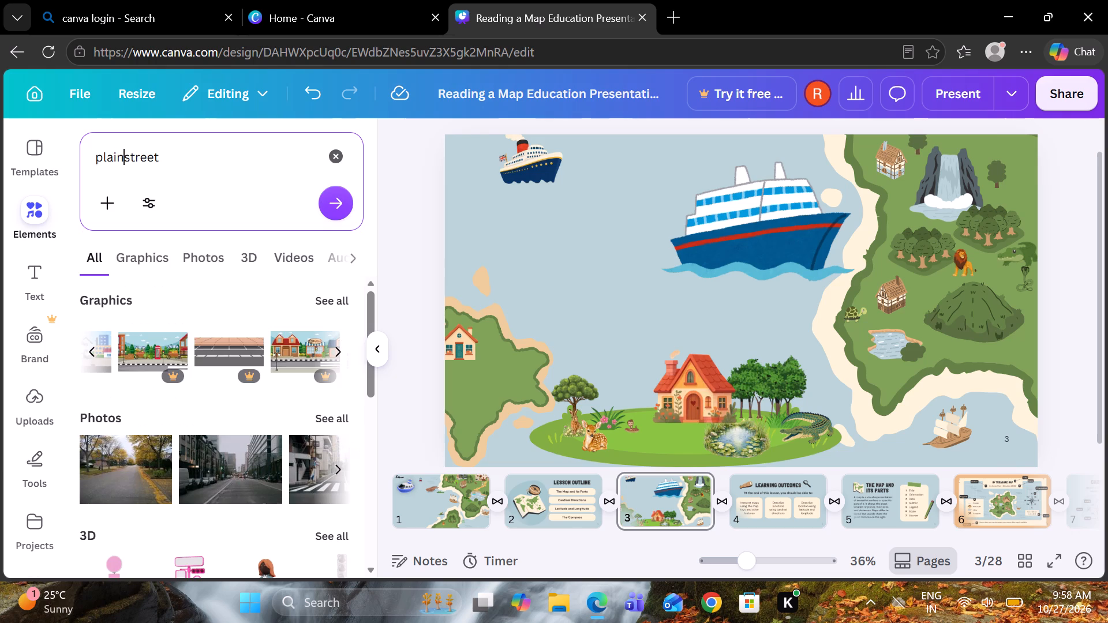
pyautogui.press('space')
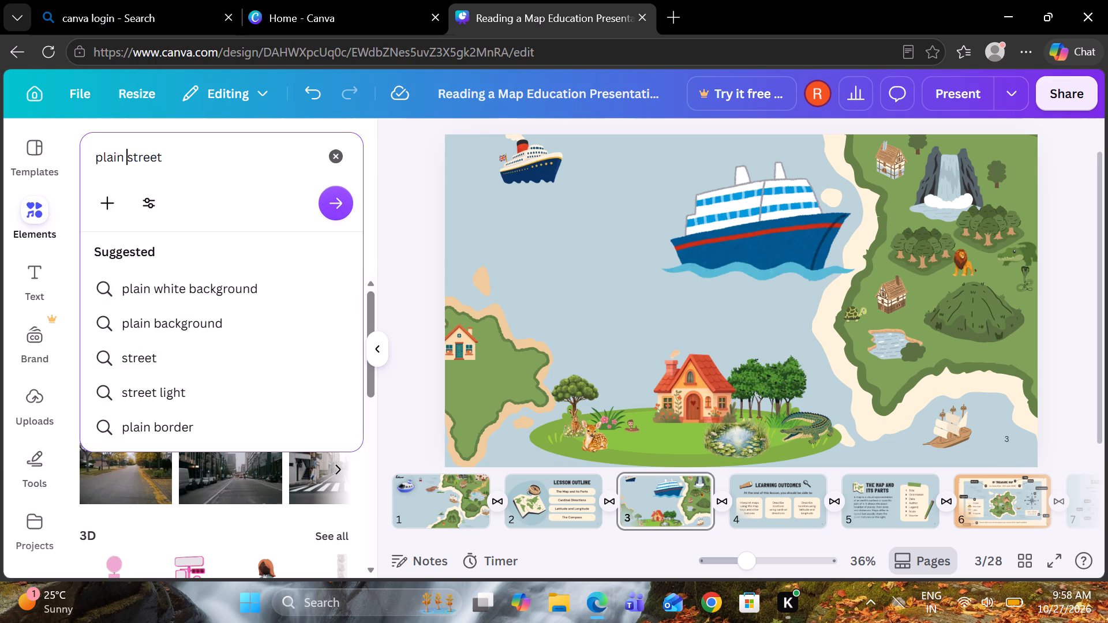
pyautogui.press('Return')
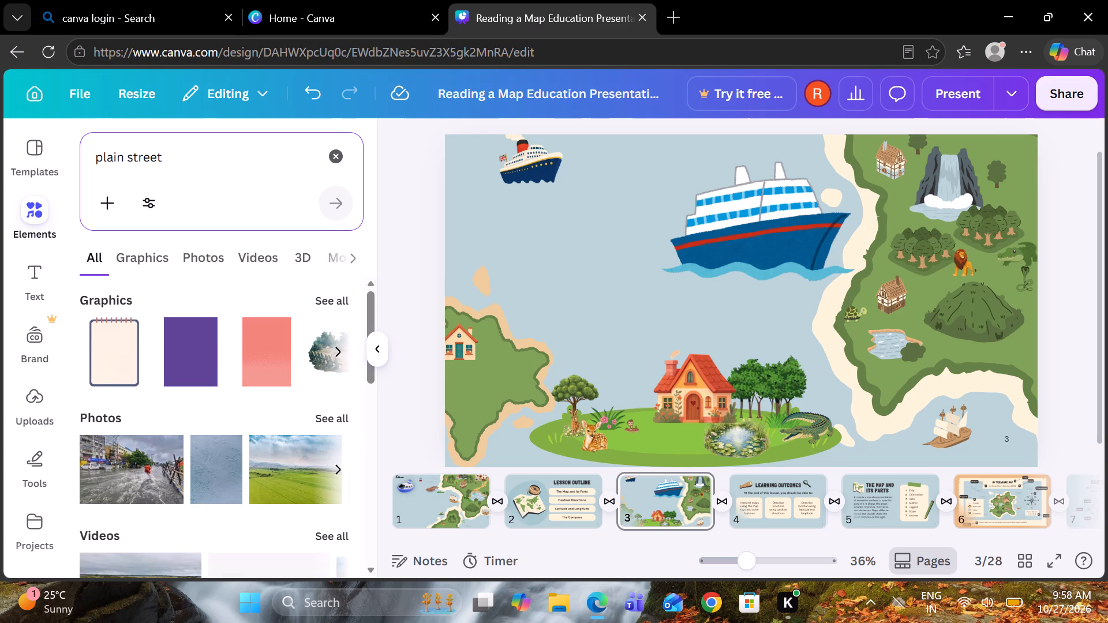
# Search the elements library for "mud street" and browse the graphics for a path that suits the map.
pyautogui.press('BackSpace')
pyautogui.press('BackSpace')
pyautogui.press('BackSpace')
pyautogui.press('BackSpace')
pyautogui.press('BackSpace')
pyautogui.press('BackSpace')
pyautogui.press('BackSpace')
pyautogui.press('BackSpace')
pyautogui.press('BackSpace')
pyautogui.press('BackSpace')
pyautogui.press('BackSpace')
pyautogui.press('BackSpace')
pyautogui.press('BackSpace')
pyautogui.press('BackSpace')
pyautogui.press('BackSpace')
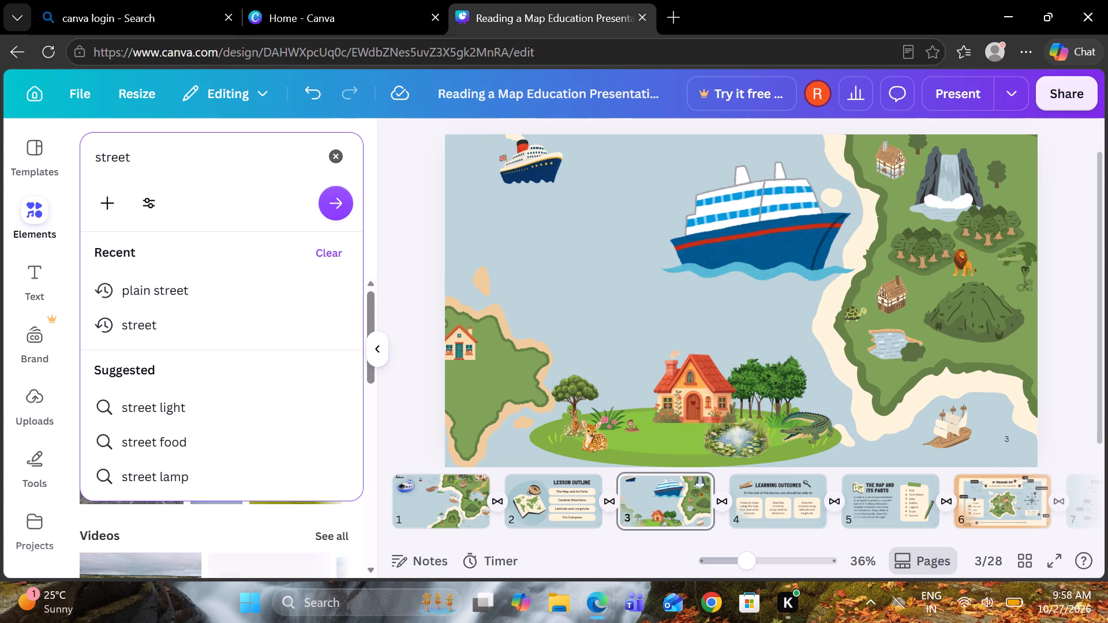
pyautogui.click(130, 154)
pyautogui.press('BackSpace')
pyautogui.press('BackSpace')
pyautogui.press('BackSpace')
pyautogui.press('BackSpace')
pyautogui.press('BackSpace')
pyautogui.press('BackSpace')
pyautogui.press('BackSpace')
pyautogui.press('BackSpace')
pyautogui.press('BackSpace')
pyautogui.press('BackSpace')
pyautogui.press('BackSpace')
pyautogui.press('BackSpace')
pyautogui.press('BackSpace')
pyautogui.press('BackSpace')
pyautogui.press('BackSpace')
pyautogui.press('BackSpace')
pyautogui.write('mud stree')
pyautogui.press('t')
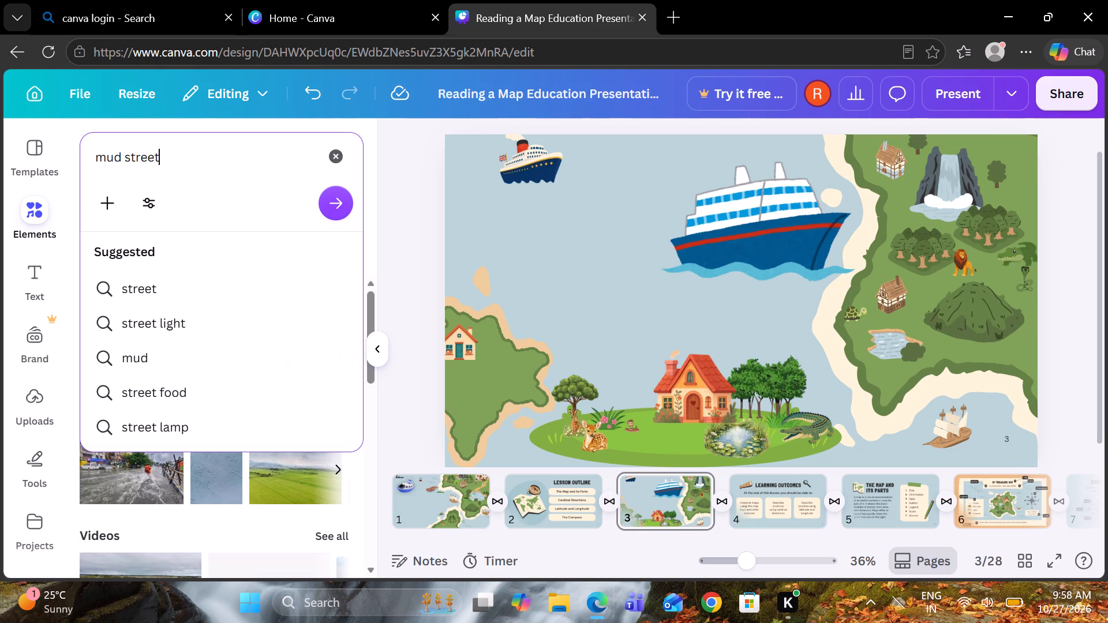
pyautogui.press('Return')
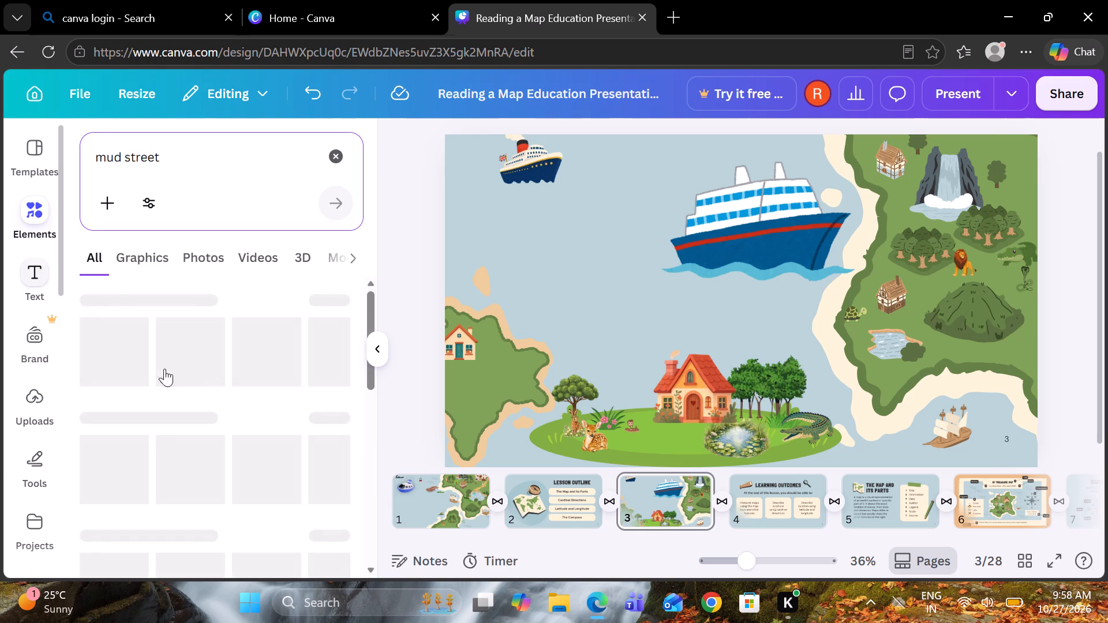
pyautogui.hscroll(-3, 181, 384)
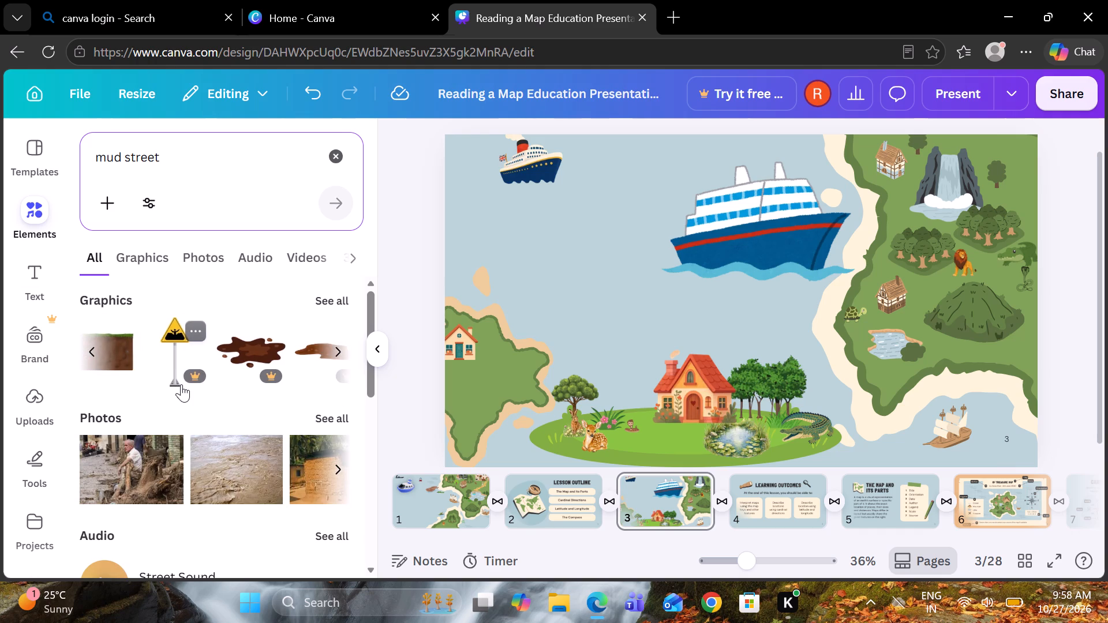
pyautogui.hscroll(-1, 181, 384)
pyautogui.scroll(-1, 181, 384)
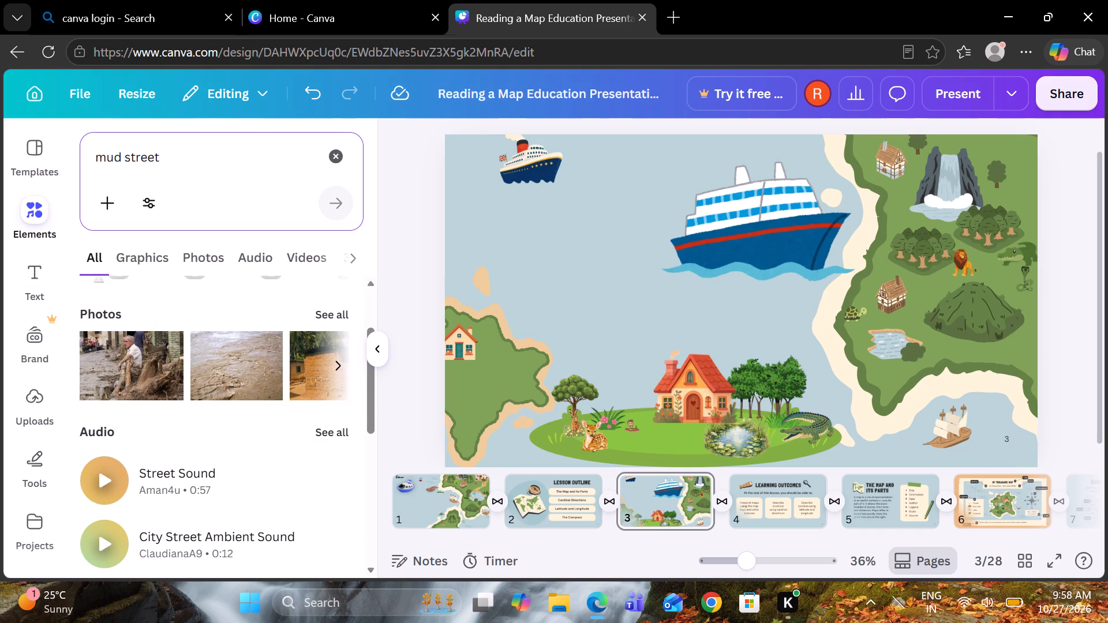
# Change the elements search to "mud way".
pyautogui.click(174, 167)
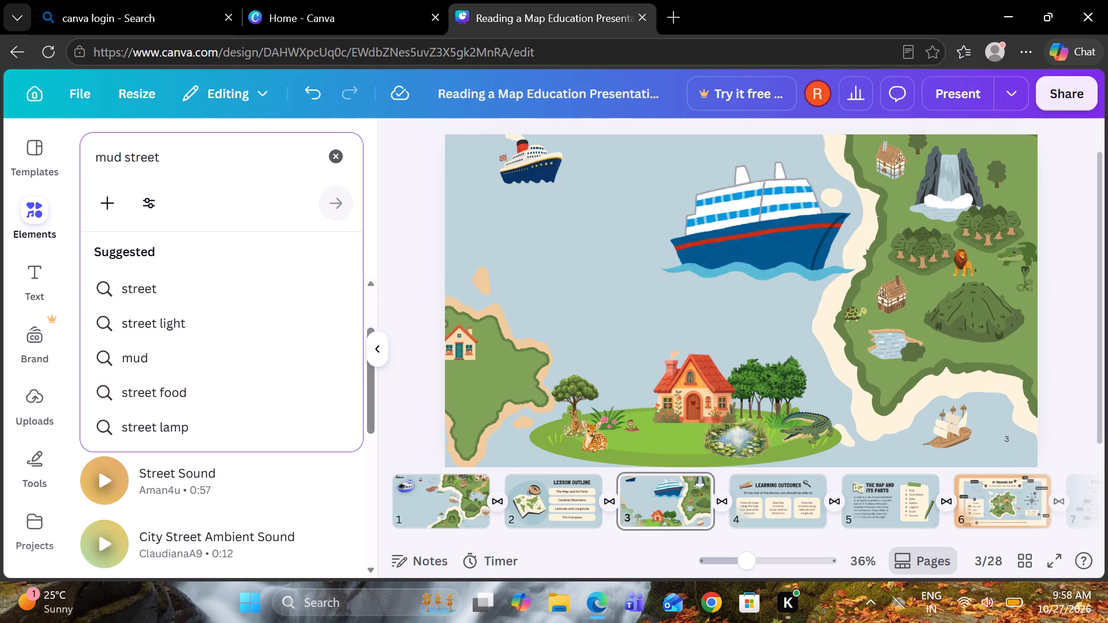
pyautogui.press('BackSpace')
pyautogui.press('BackSpace')
pyautogui.press('BackSpace')
pyautogui.press('BackSpace')
pyautogui.press('BackSpace')
pyautogui.press('BackSpace')
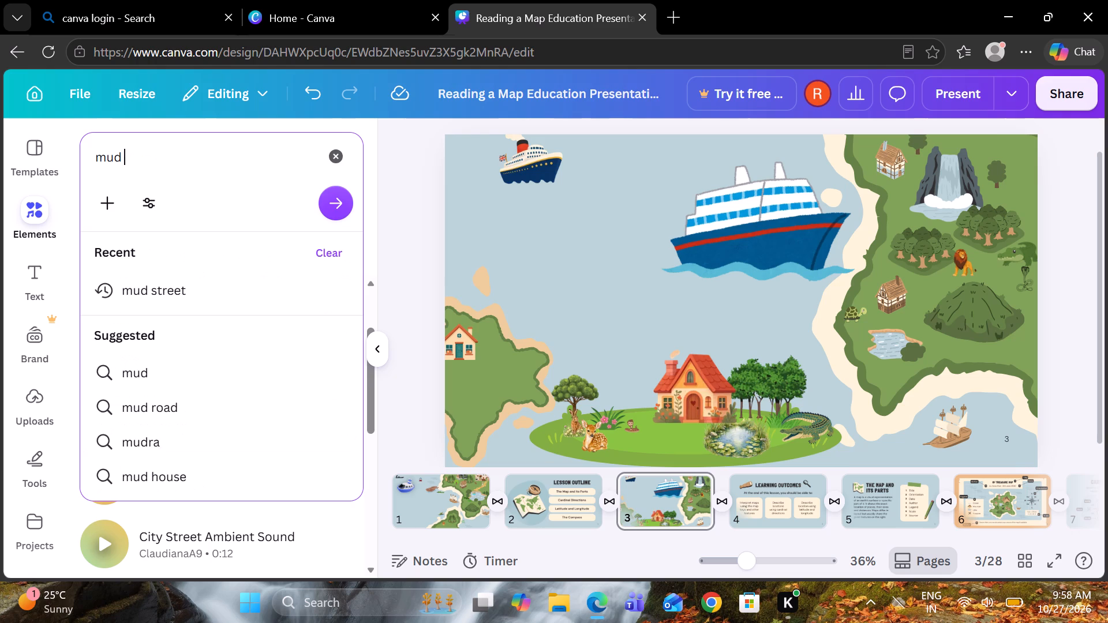
pyautogui.write('wat')
pyautogui.press('BackSpace')
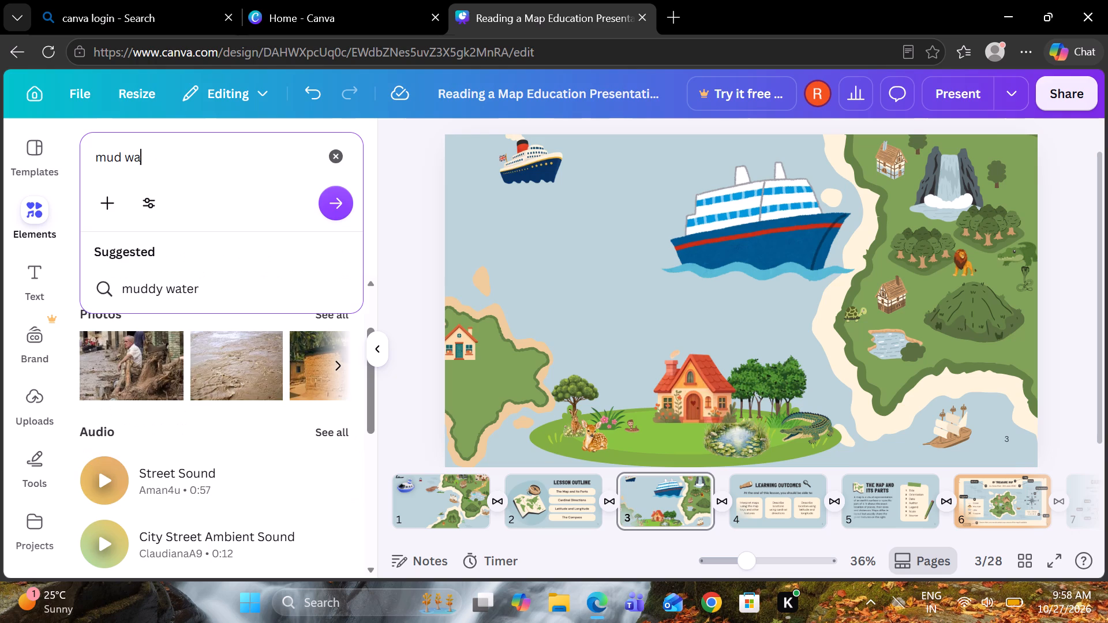
pyautogui.press('y')
pyautogui.press('Return')
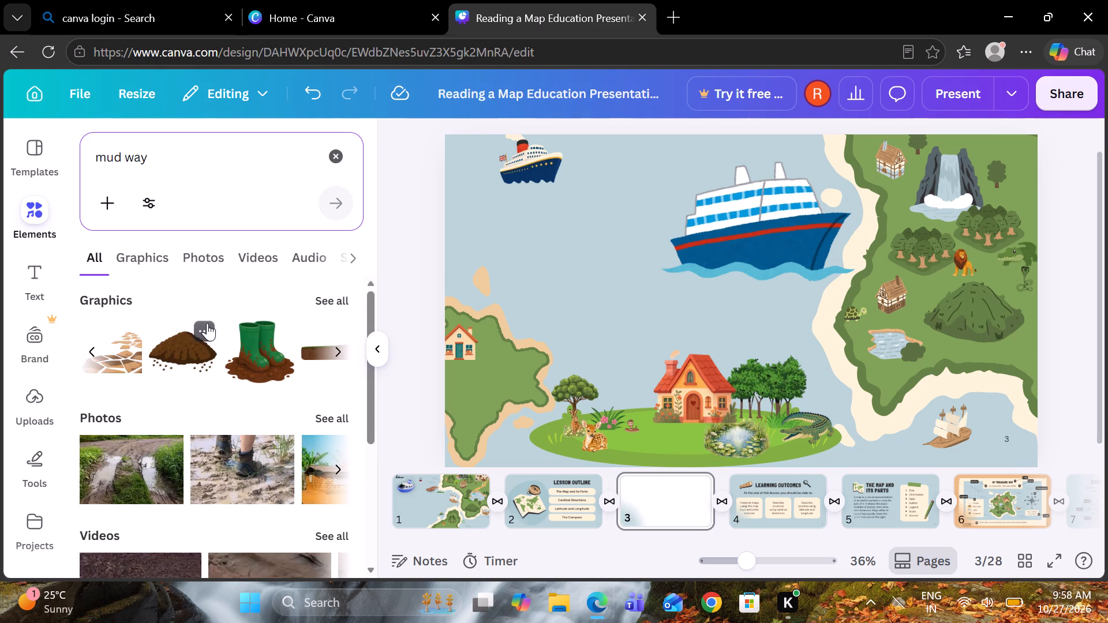
# Add the brown stone-slab path graphic, shrink it to about one-eighth of its size and place it directly below the cream house.
pyautogui.click(119, 350)
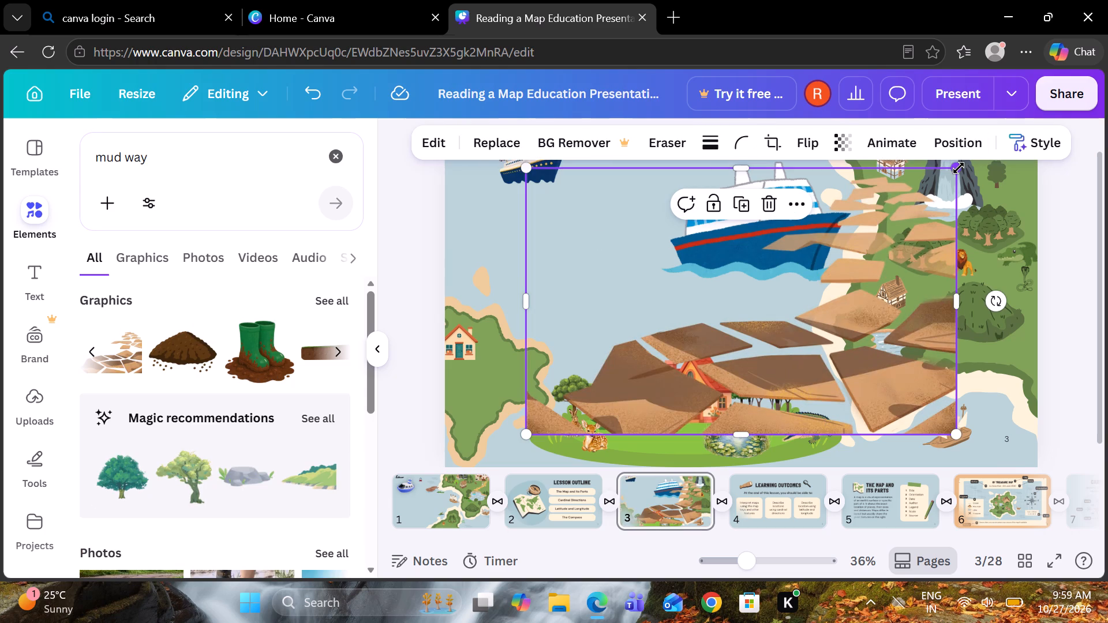
pyautogui.moveTo(959, 168); pyautogui.dragTo(639, 275)
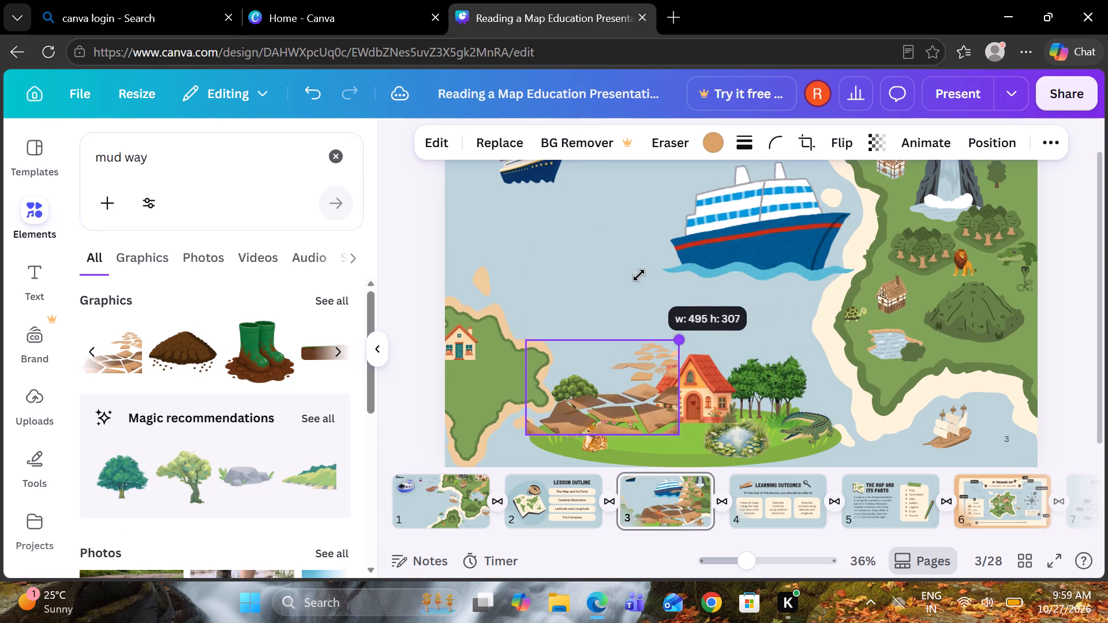
pyautogui.moveTo(639, 275); pyautogui.dragTo(606, 287)
pyautogui.moveTo(600, 400); pyautogui.dragTo(546, 391)
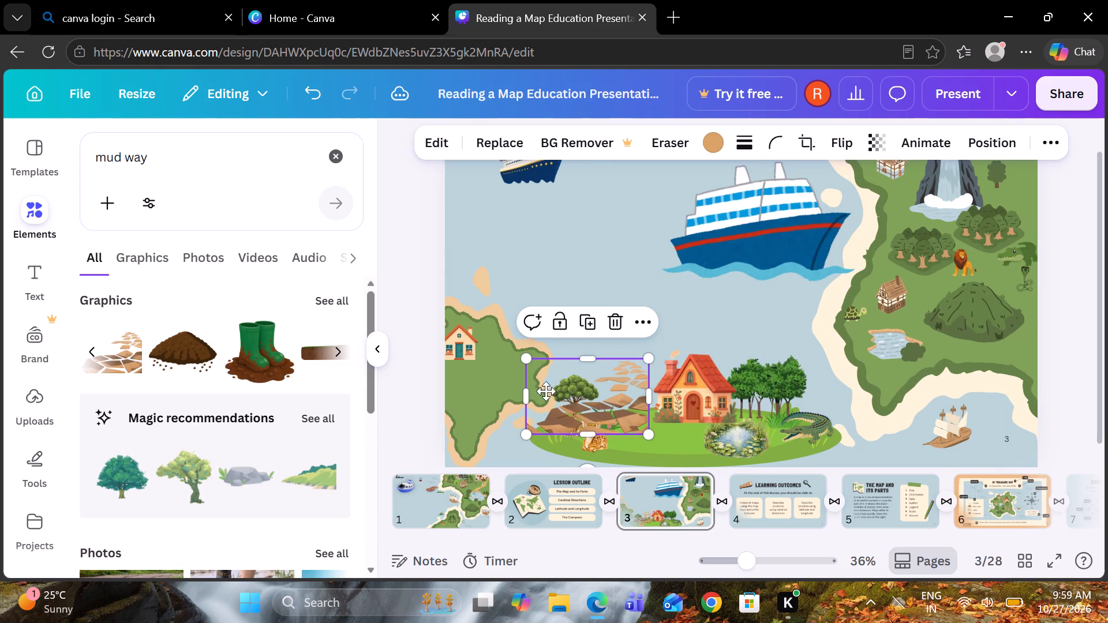
pyautogui.moveTo(546, 391); pyautogui.dragTo(489, 382)
pyautogui.moveTo(534, 337); pyautogui.dragTo(465, 373)
pyautogui.moveTo(452, 401); pyautogui.dragTo(451, 378)
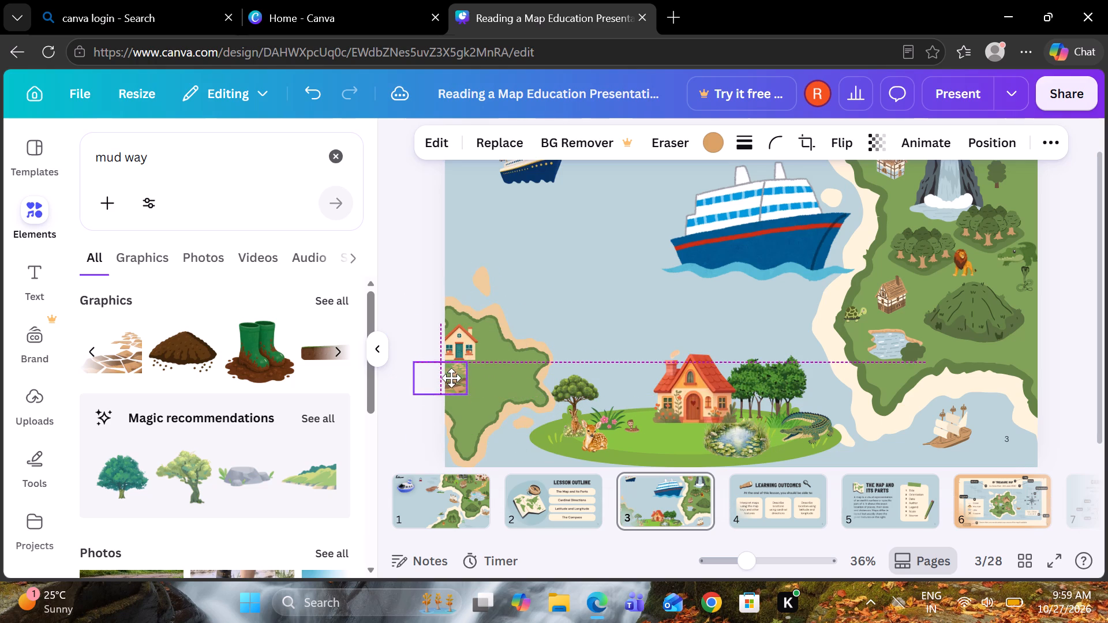
pyautogui.moveTo(451, 378); pyautogui.dragTo(453, 377)
pyautogui.moveTo(597, 260); pyautogui.dragTo(598, 277)
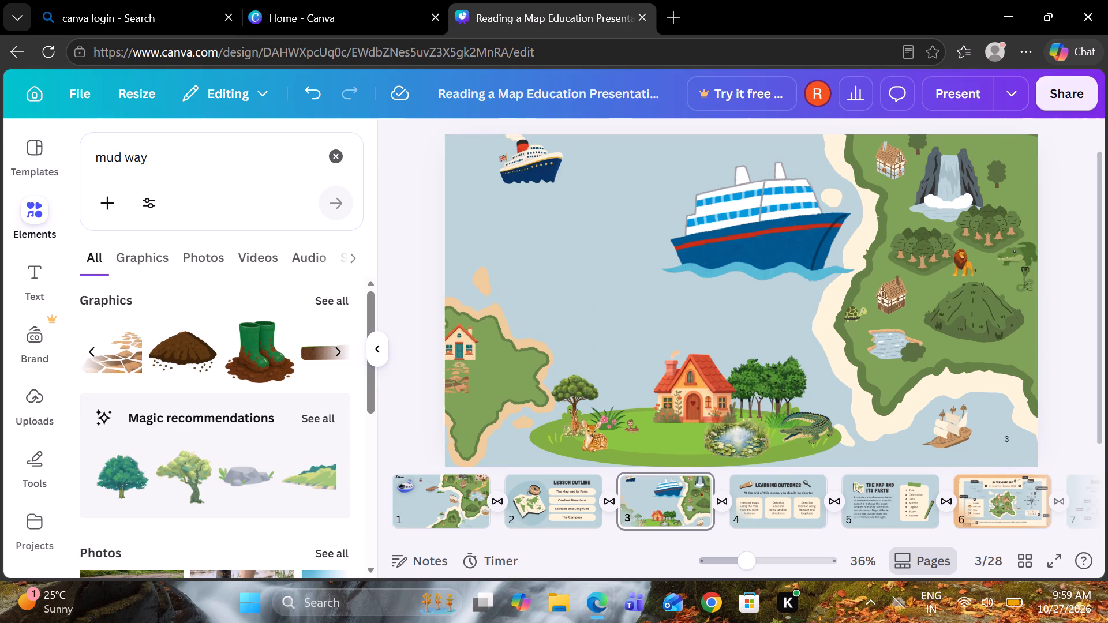
# Search the elements library for "tree".
pyautogui.click(147, 159)
pyautogui.press('BackSpace')
pyautogui.press('BackSpace')
pyautogui.press('BackSpace')
pyautogui.press('BackSpace')
pyautogui.press('BackSpace')
pyautogui.press('BackSpace')
pyautogui.press('BackSpace')
pyautogui.press('BackSpace')
pyautogui.press('BackSpace')
pyautogui.press('BackSpace')
pyautogui.press('BackSpace')
pyautogui.press('BackSpace')
pyautogui.press('BackSpace')
pyautogui.press('BackSpace')
pyautogui.press('BackSpace')
pyautogui.press('BackSpace')
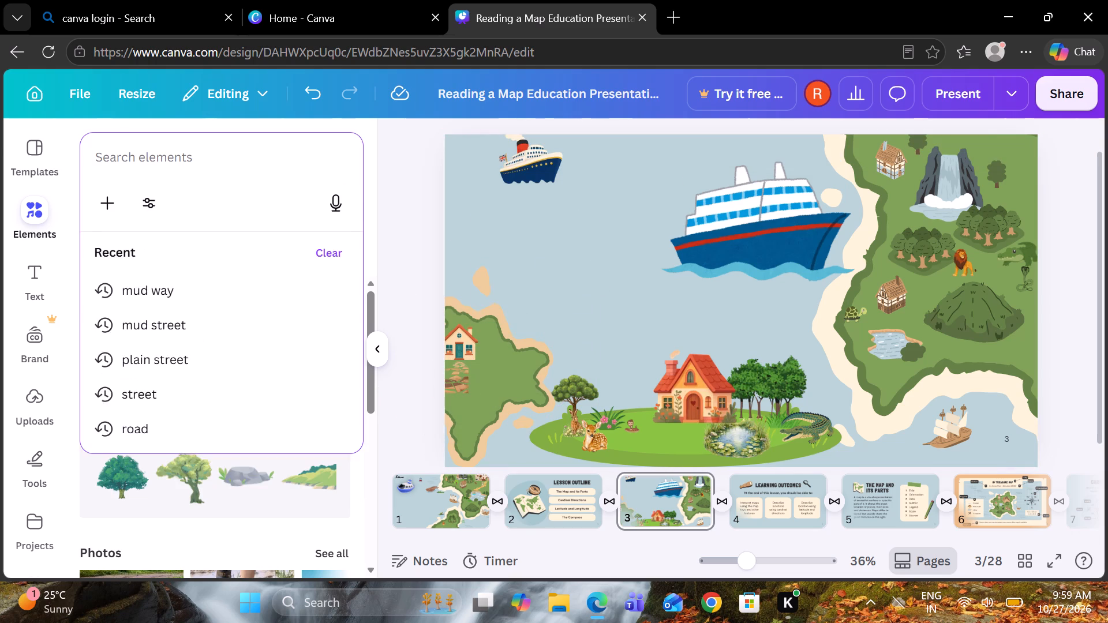
pyautogui.write('tree')
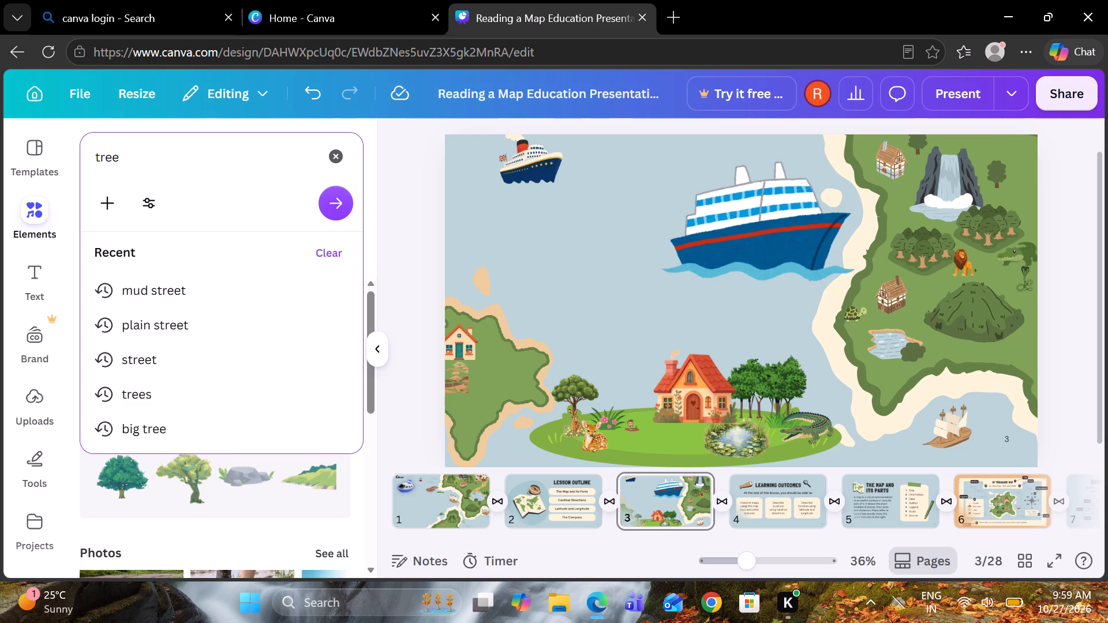
pyautogui.press('Return')
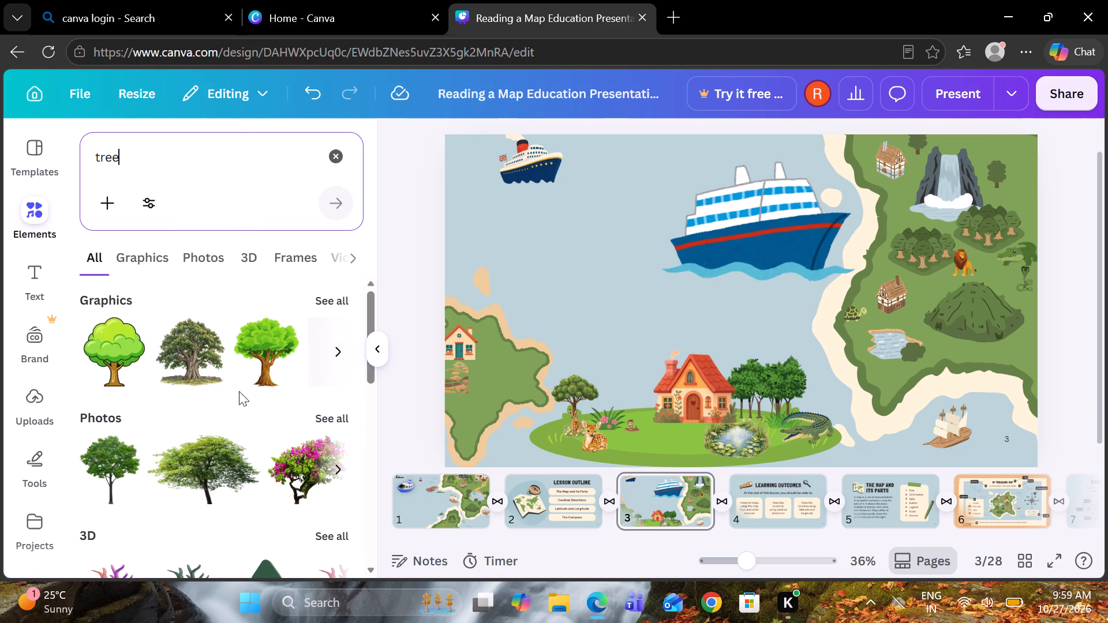
# Add the bright green tree with a thick trunk, shrink it to about one-third and place it on the western island's northeastern shore.
pyautogui.click(264, 362)
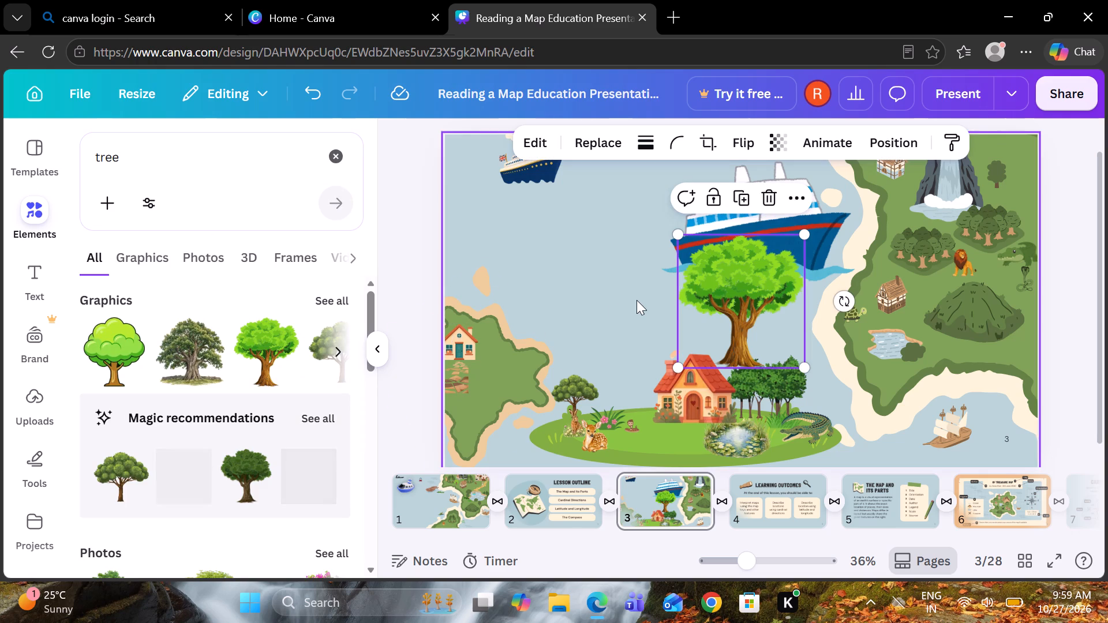
pyautogui.moveTo(802, 235); pyautogui.dragTo(738, 299)
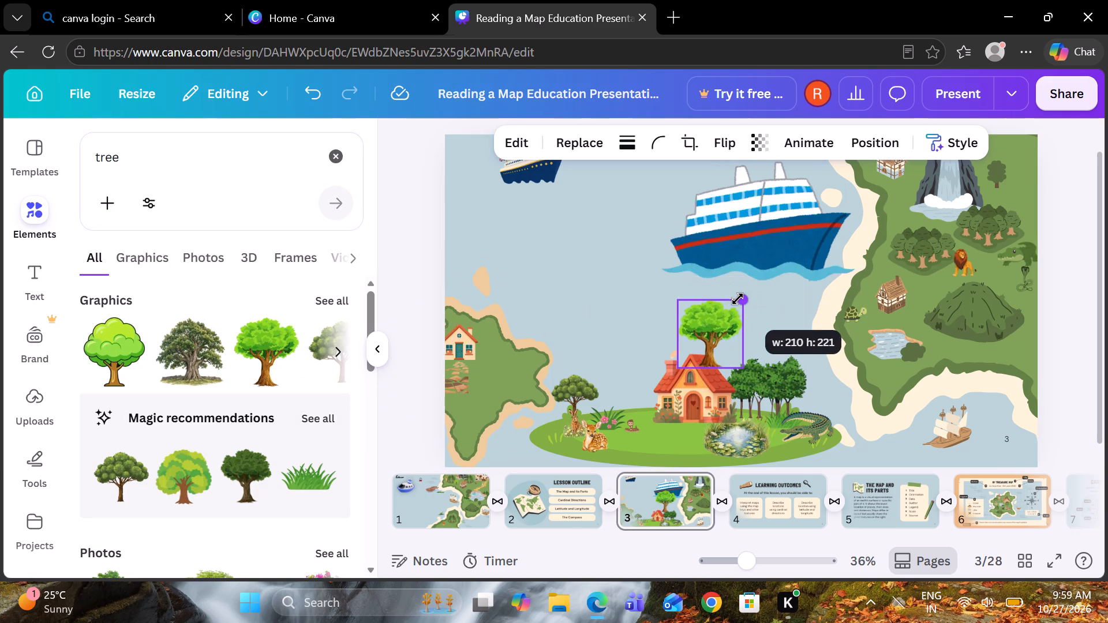
pyautogui.moveTo(712, 320); pyautogui.dragTo(508, 314)
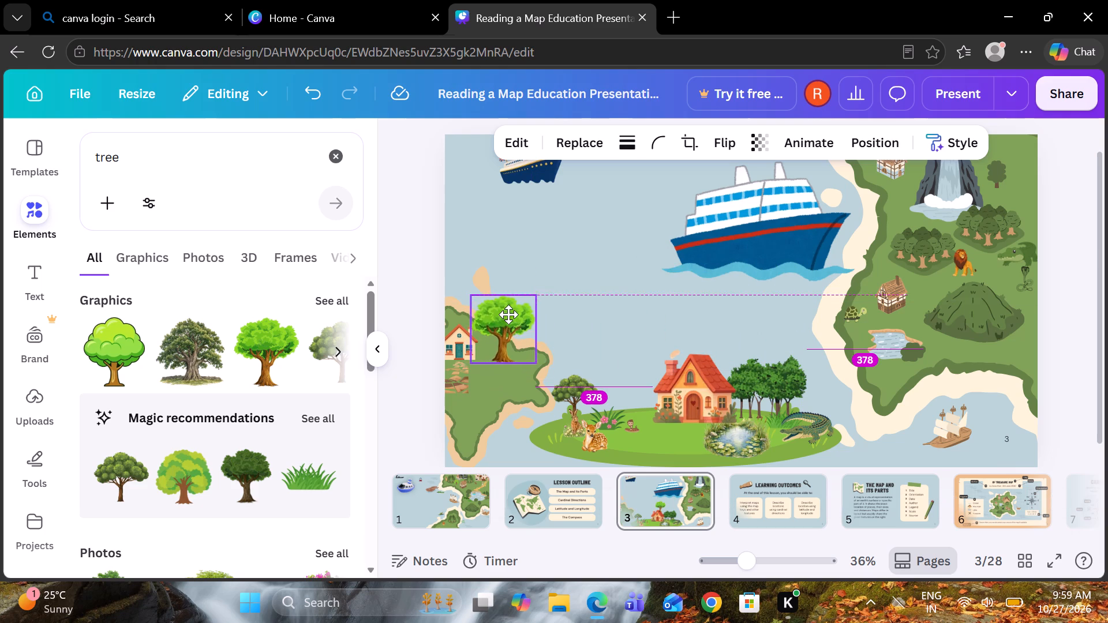
pyautogui.moveTo(508, 314); pyautogui.dragTo(506, 315)
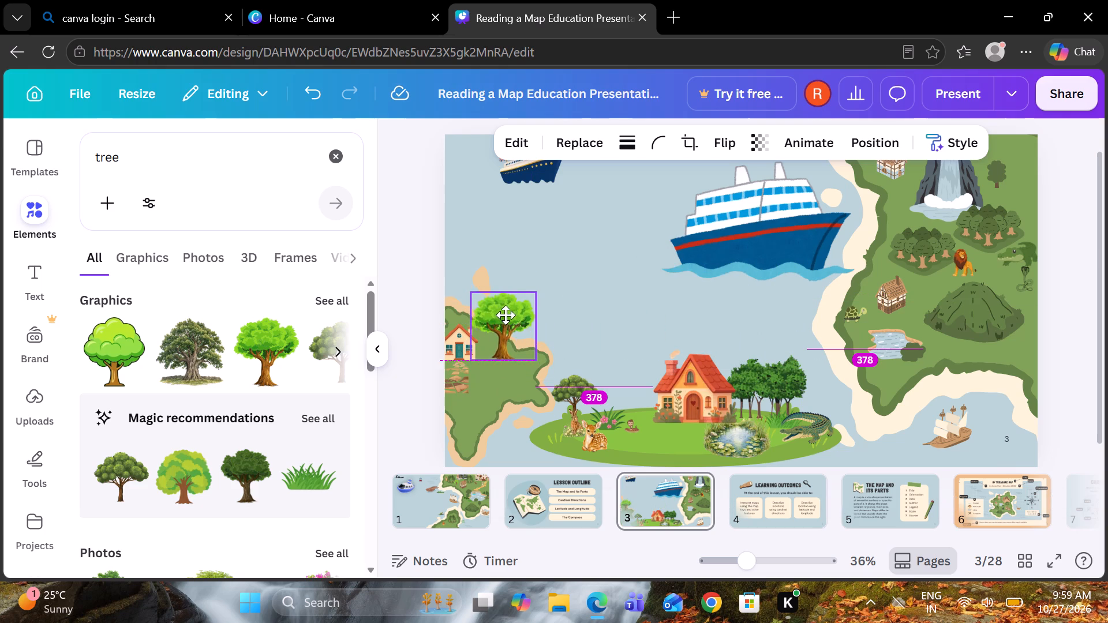
pyautogui.moveTo(506, 315); pyautogui.dragTo(474, 384)
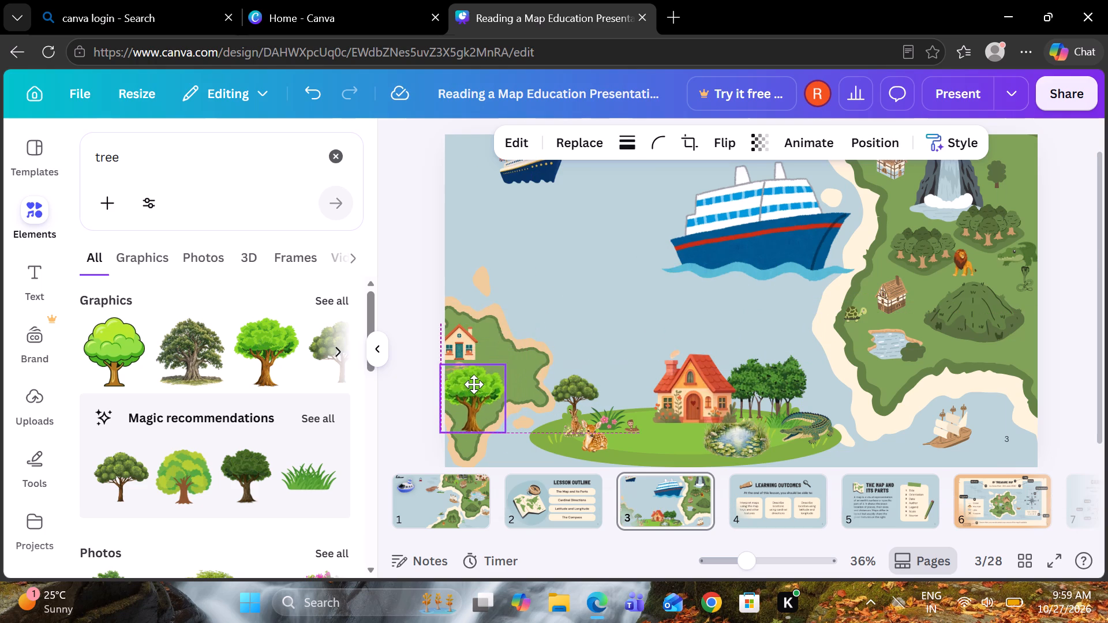
pyautogui.moveTo(474, 384); pyautogui.dragTo(525, 347)
pyautogui.moveTo(555, 326); pyautogui.dragTo(525, 340)
pyautogui.moveTo(515, 359); pyautogui.dragTo(522, 350)
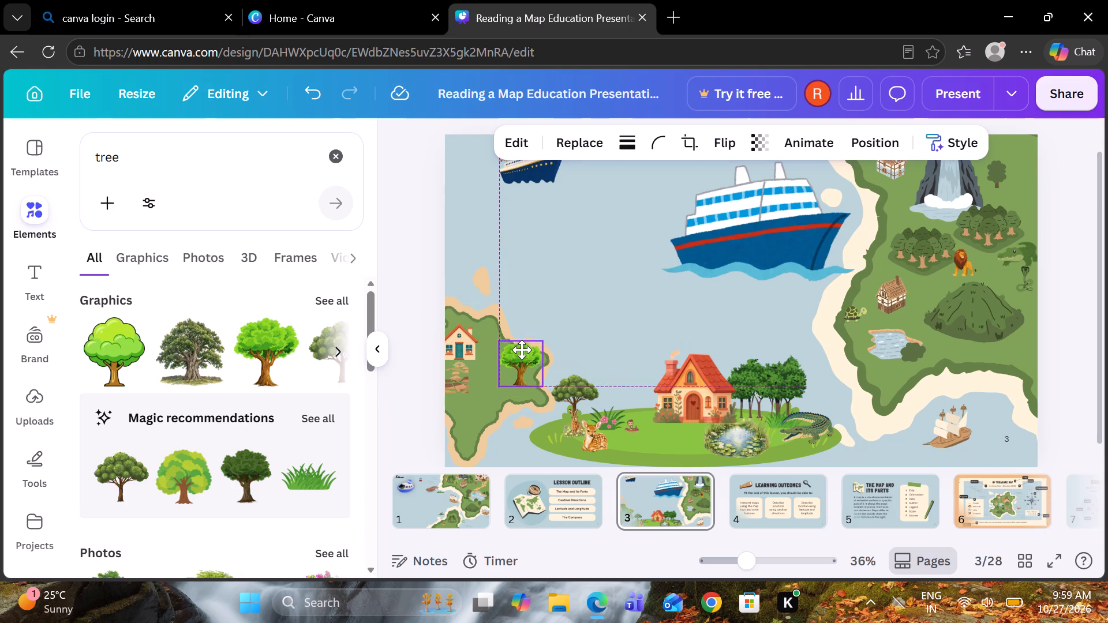
pyautogui.moveTo(522, 350); pyautogui.dragTo(528, 321)
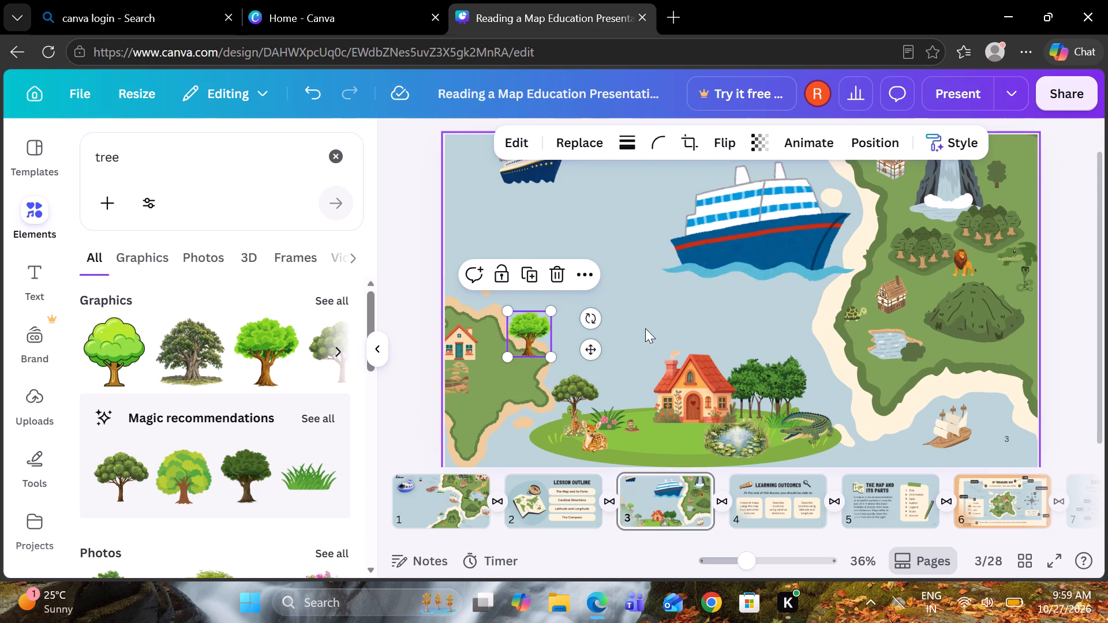
pyautogui.click(656, 317)
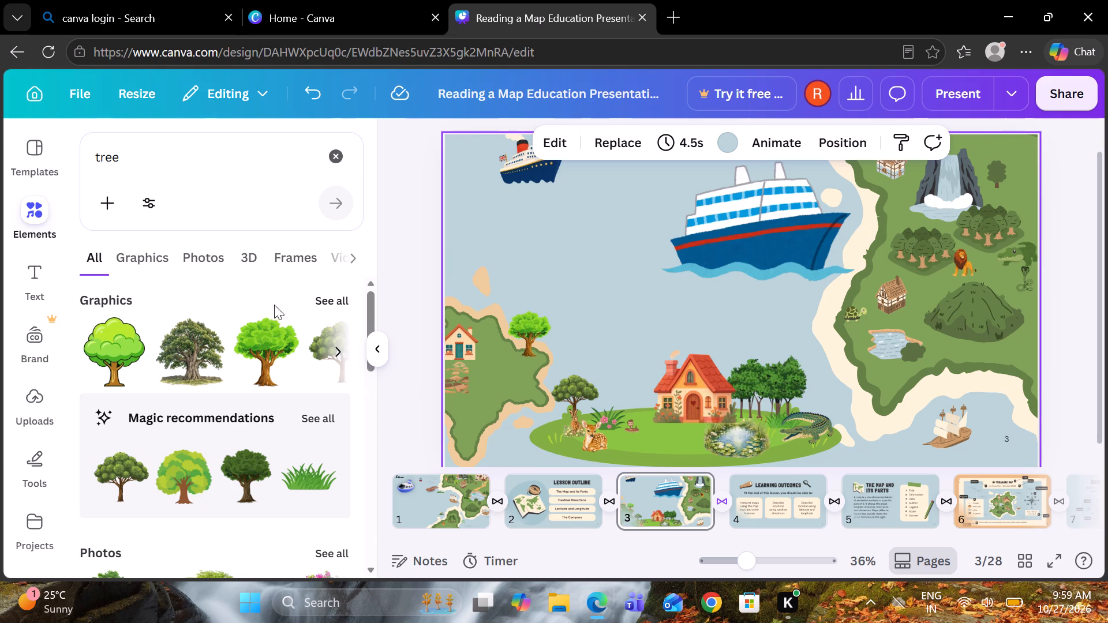
# Search the elements library for "grass".
pyautogui.click(140, 159)
pyautogui.press('BackSpace')
pyautogui.press('BackSpace')
pyautogui.press('BackSpace')
pyautogui.press('BackSpace')
pyautogui.press('BackSpace')
pyautogui.press('BackSpace')
pyautogui.press('BackSpace')
pyautogui.press('BackSpace')
pyautogui.press('BackSpace')
pyautogui.press('BackSpace')
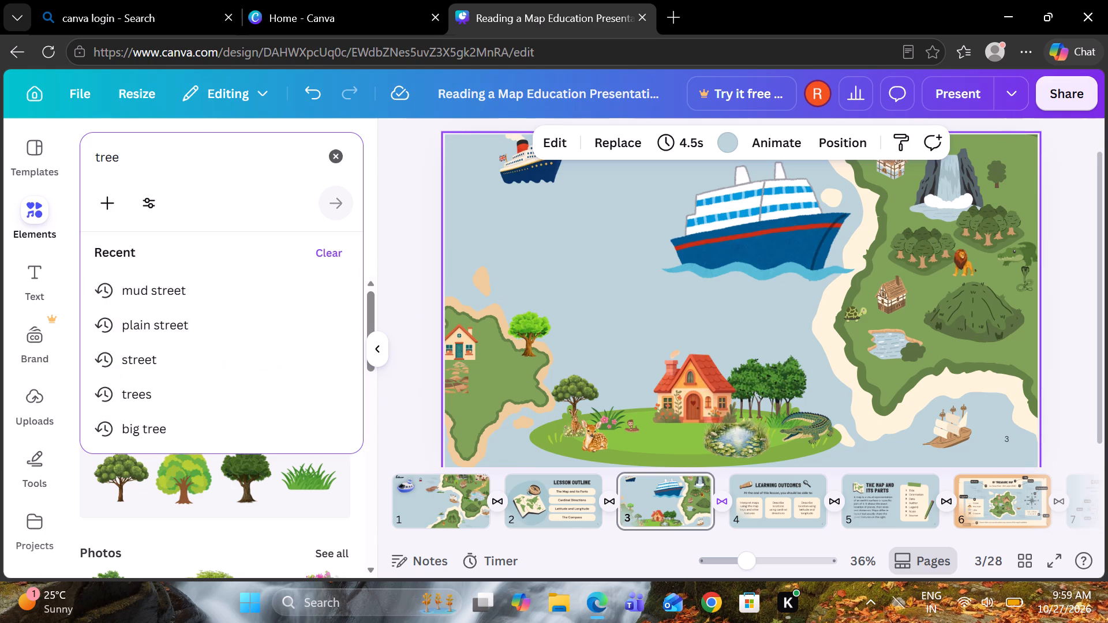
pyautogui.write('grass')
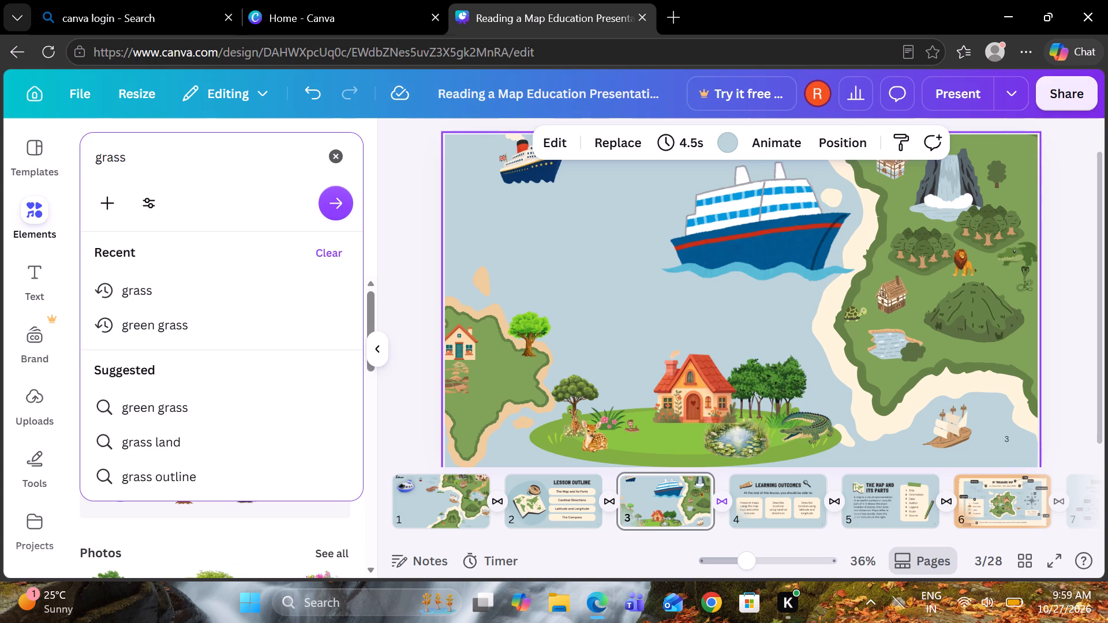
pyautogui.press('Return')
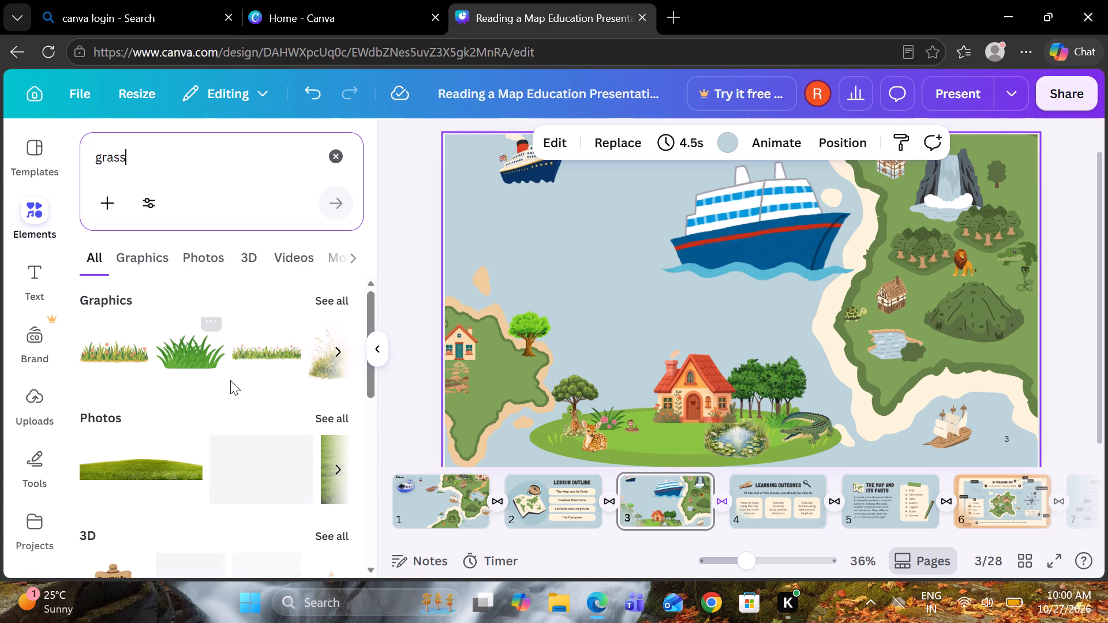
# Add the flowering grass strip, shrink it to a tiny strip and place it below the stone path at the page's western edge.
pyautogui.click(134, 343)
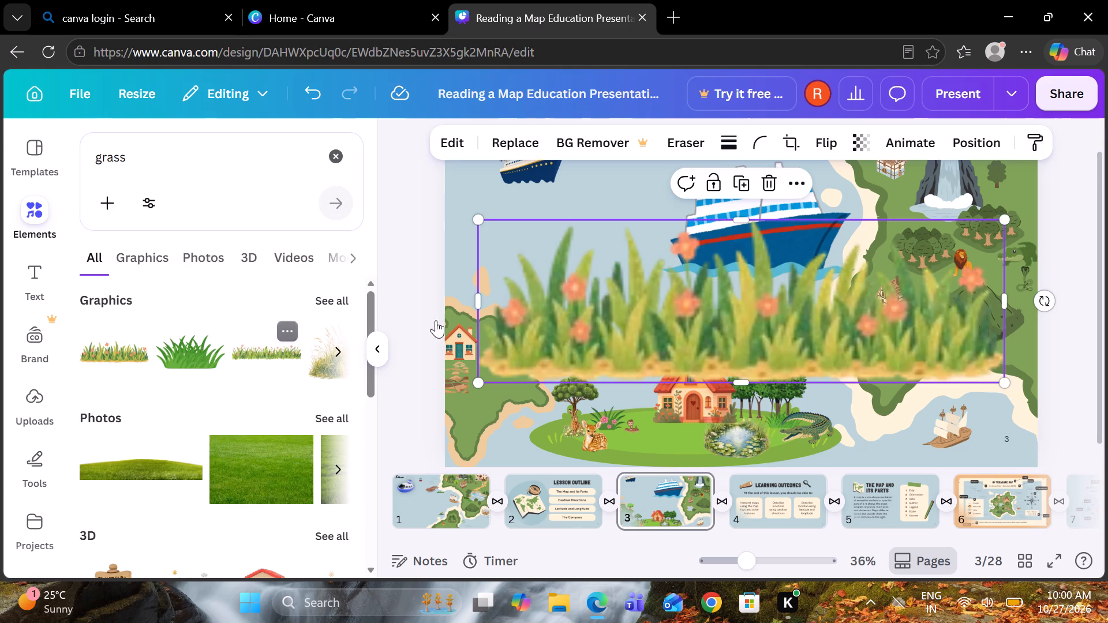
pyautogui.moveTo(1002, 218); pyautogui.dragTo(551, 327)
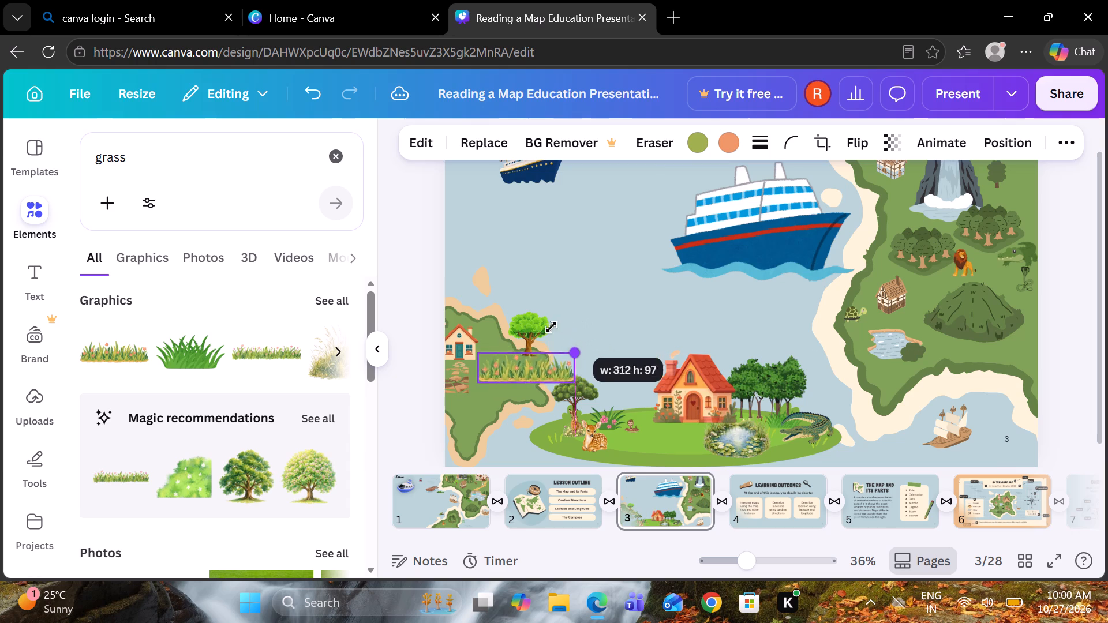
pyautogui.moveTo(551, 327); pyautogui.dragTo(506, 330)
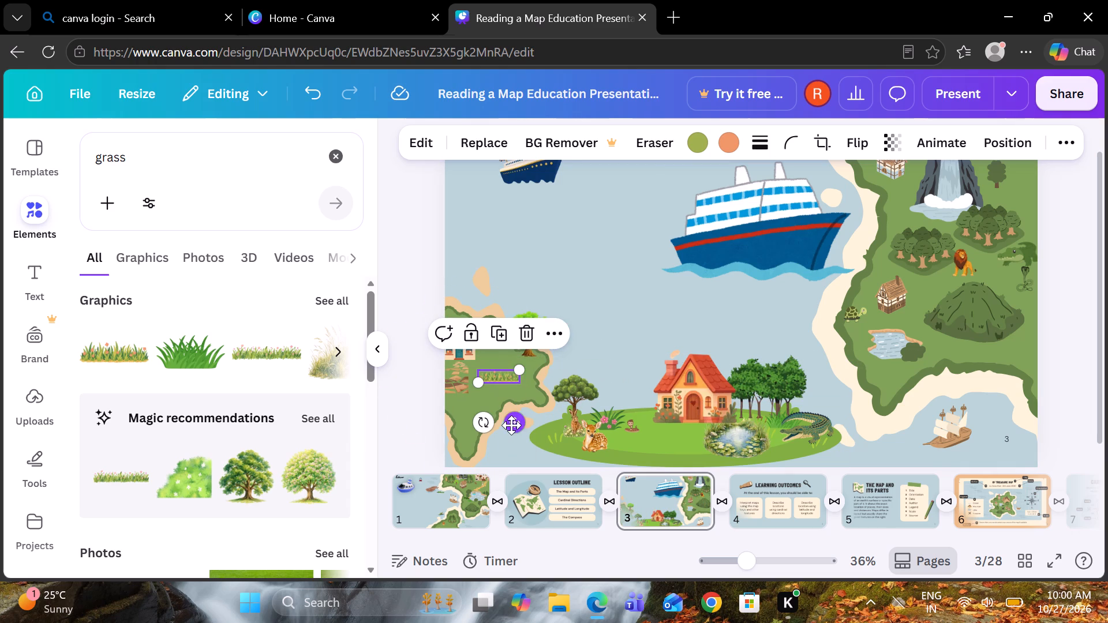
pyautogui.moveTo(511, 425); pyautogui.dragTo(482, 452)
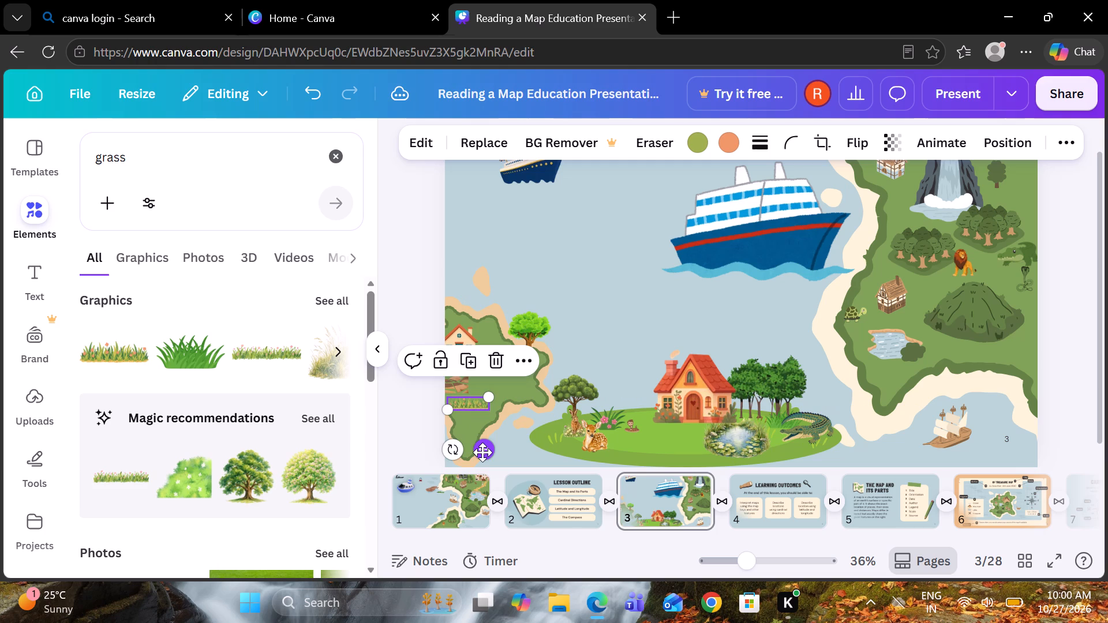
# Add the plain green grass tuft and place it just west of the bright green tree's trunk on the western island.
pyautogui.click(190, 363)
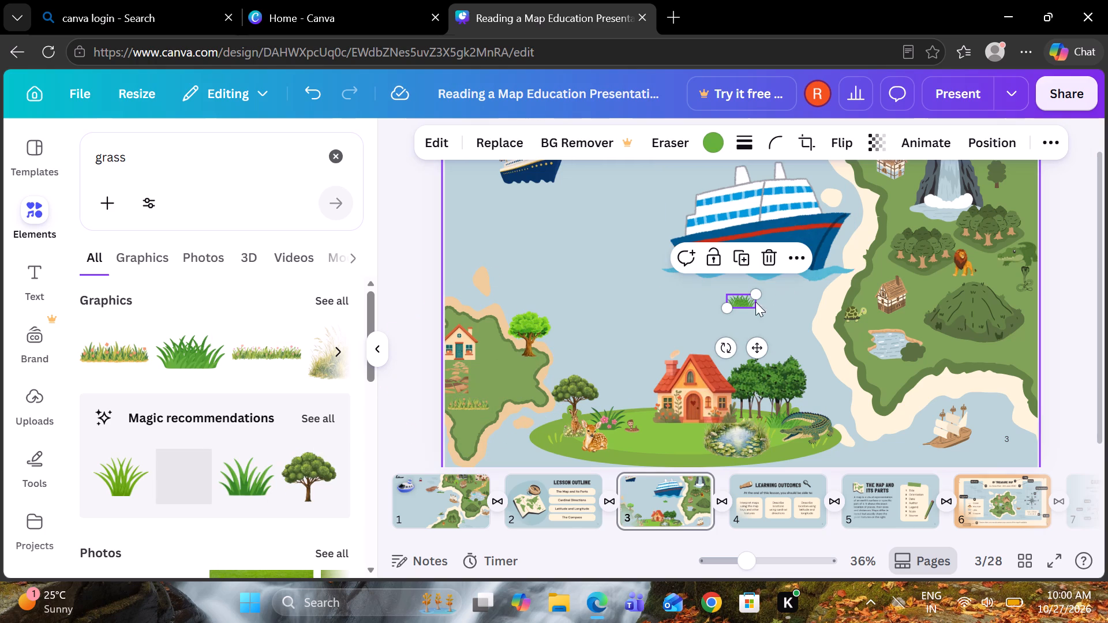
pyautogui.moveTo(758, 340); pyautogui.dragTo(544, 403)
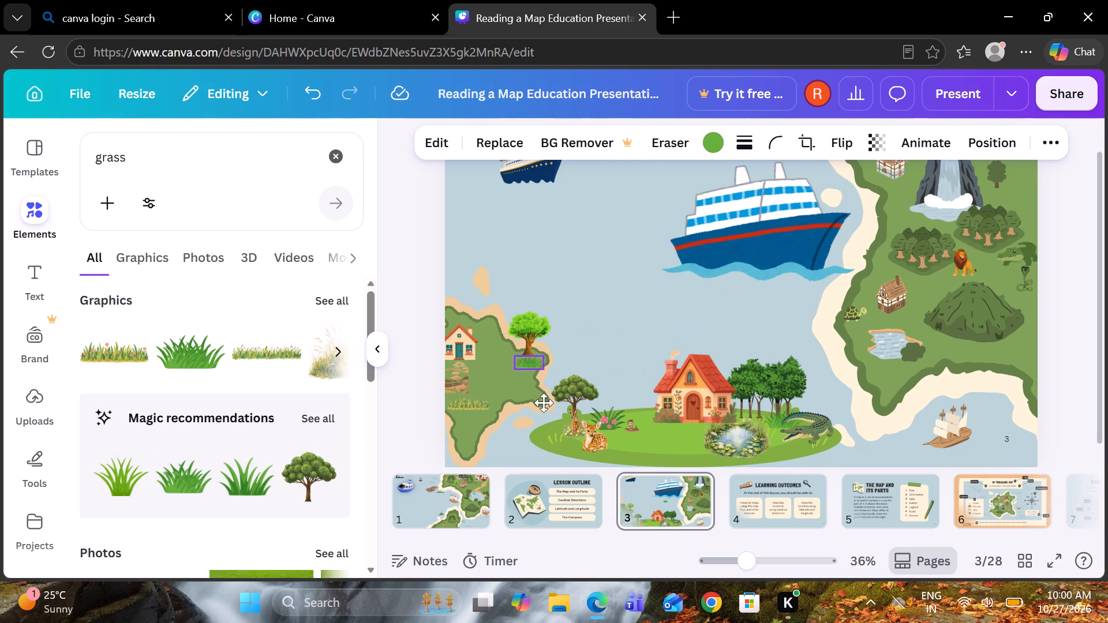
pyautogui.moveTo(544, 403); pyautogui.dragTo(526, 393)
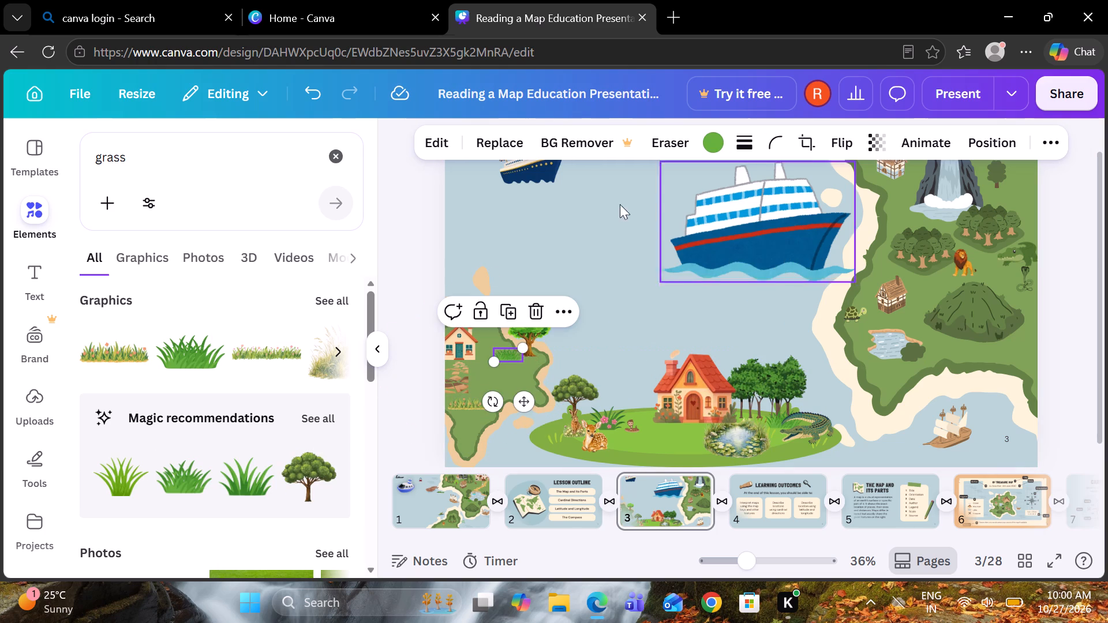
# Search the elements library for "apple tree".
pyautogui.click(328, 279)
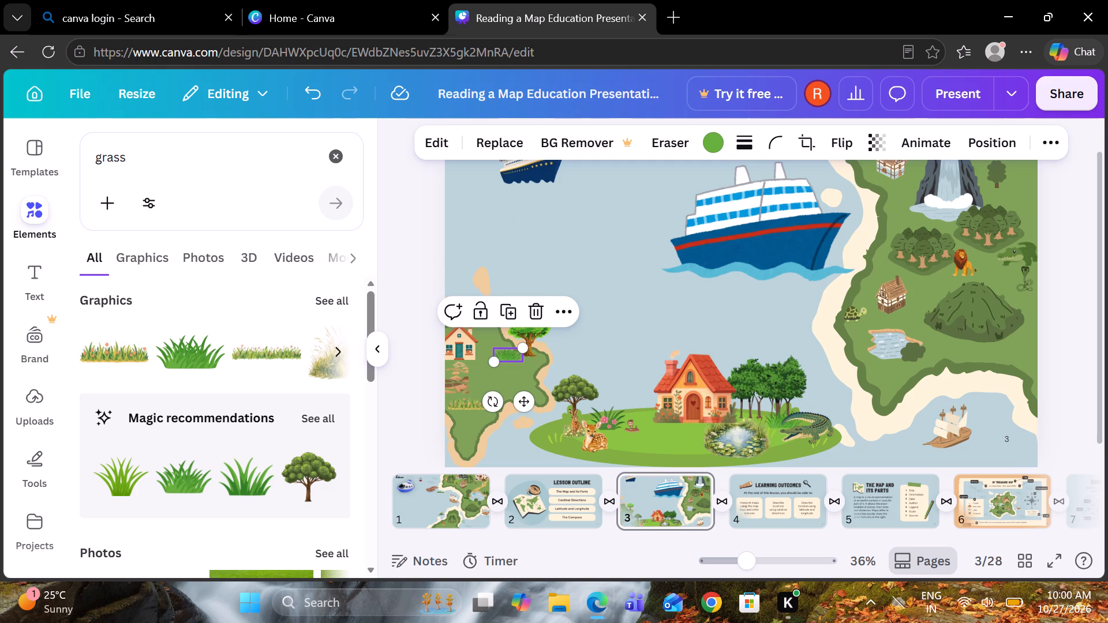
pyautogui.click(139, 168)
pyautogui.click(136, 153)
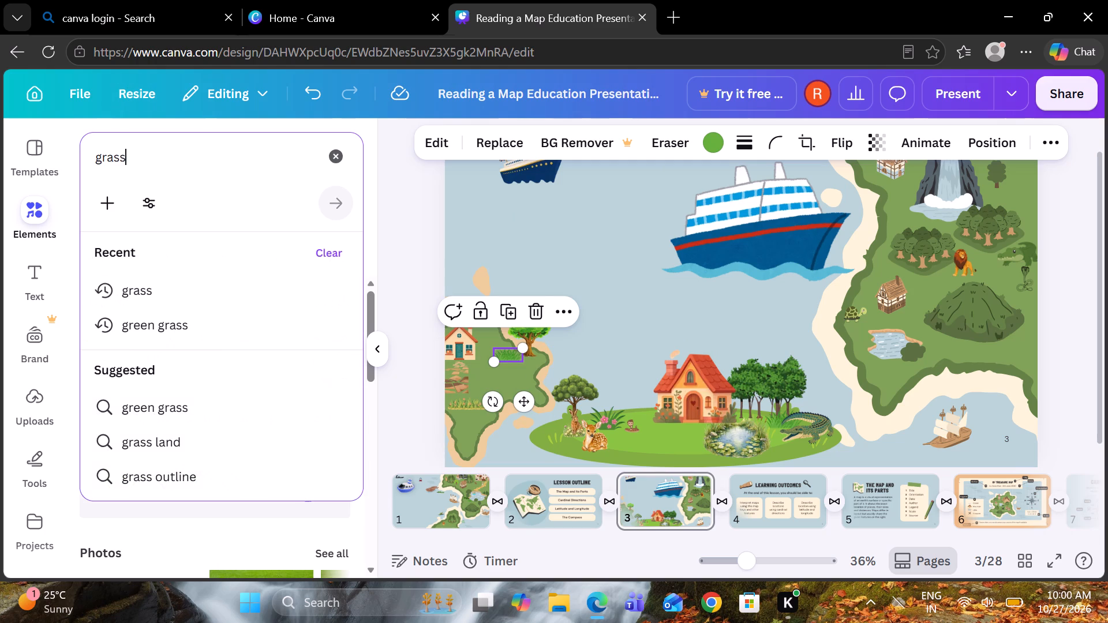
pyautogui.press('BackSpace')
pyautogui.press('BackSpace')
pyautogui.press('BackSpace')
pyautogui.press('BackSpace')
pyautogui.press('BackSpace')
pyautogui.press('BackSpace')
pyautogui.press('BackSpace')
pyautogui.press('BackSpace')
pyautogui.press('BackSpace')
pyautogui.press('BackSpace')
pyautogui.press('BackSpace')
pyautogui.press('BackSpace')
pyautogui.press('BackSpace')
pyautogui.press('BackSpace')
pyautogui.press('BackSpace')
pyautogui.press('BackSpace')
pyautogui.press('BackSpace')
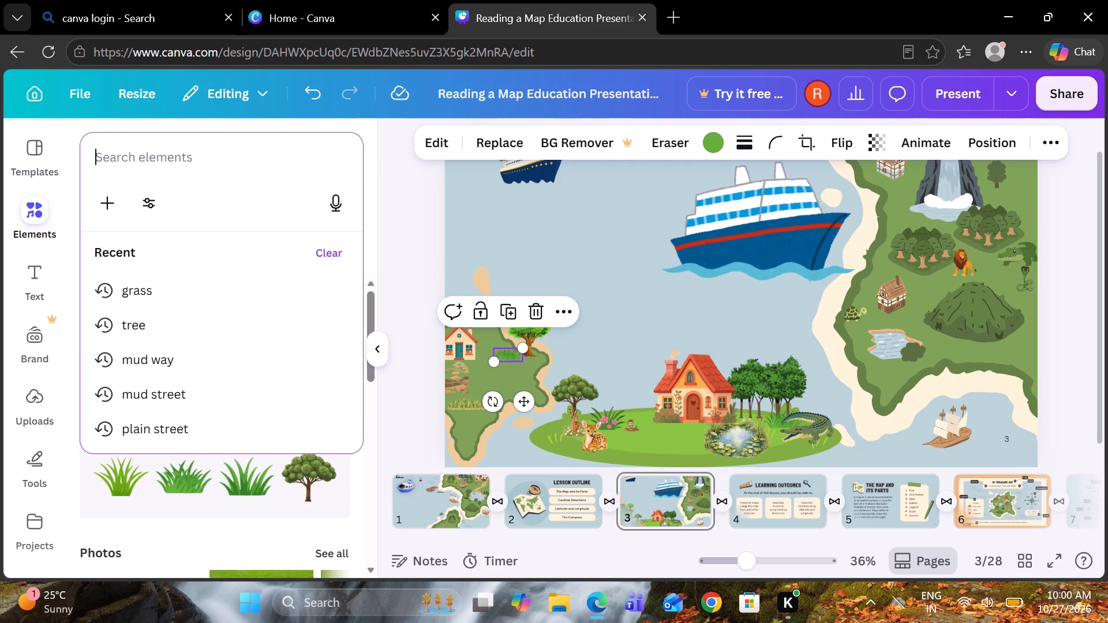
pyautogui.write('apple')
pyautogui.press('space')
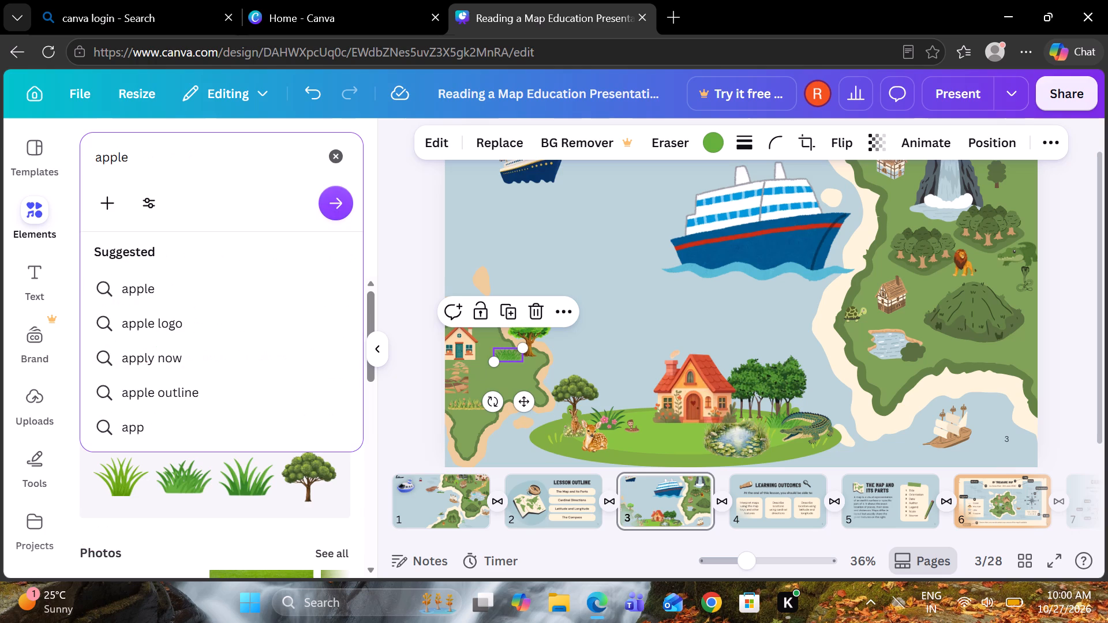
pyautogui.write('te')
pyautogui.press('BackSpace')
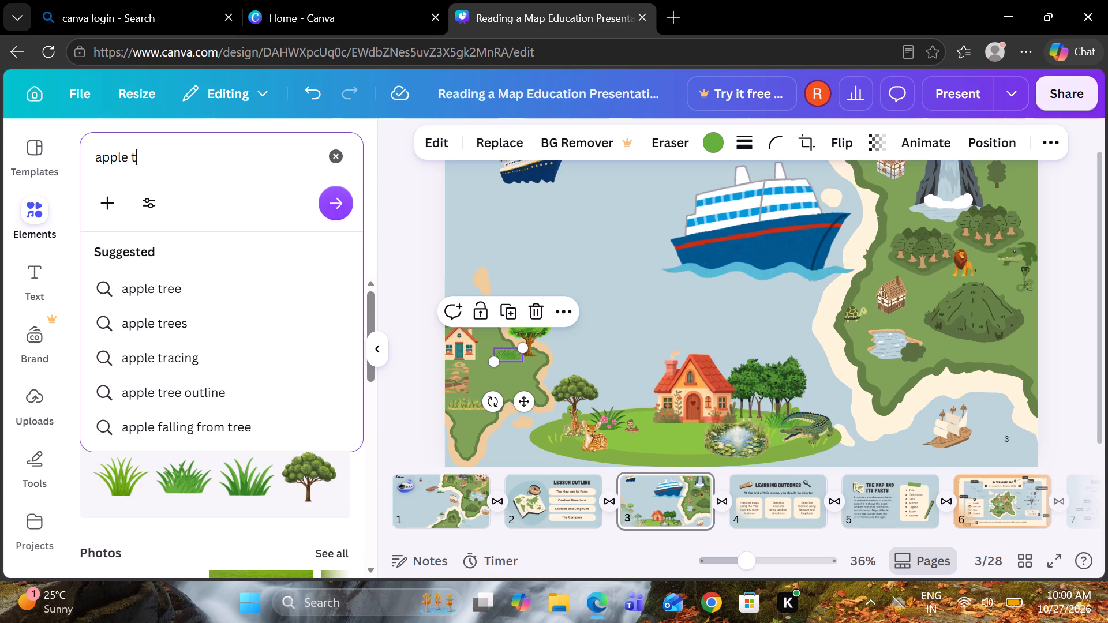
pyautogui.write('ree')
pyautogui.press('Return')
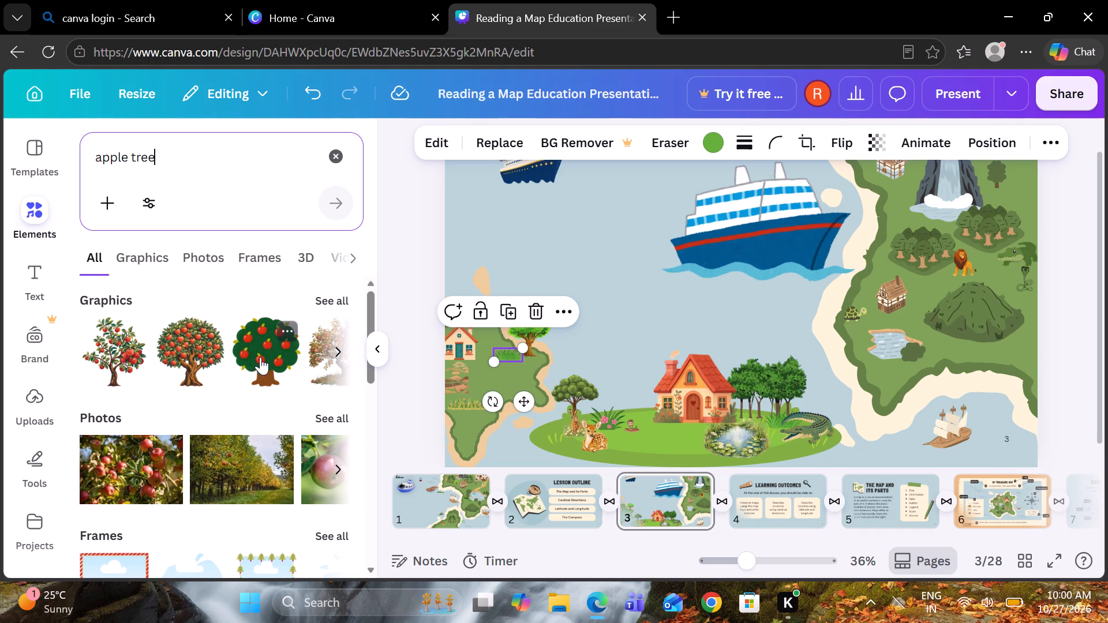
# Add the branching apple tree with red fruit, shrink it to about one-eighth and place it on the western island south of the green tree.
pyautogui.click(106, 366)
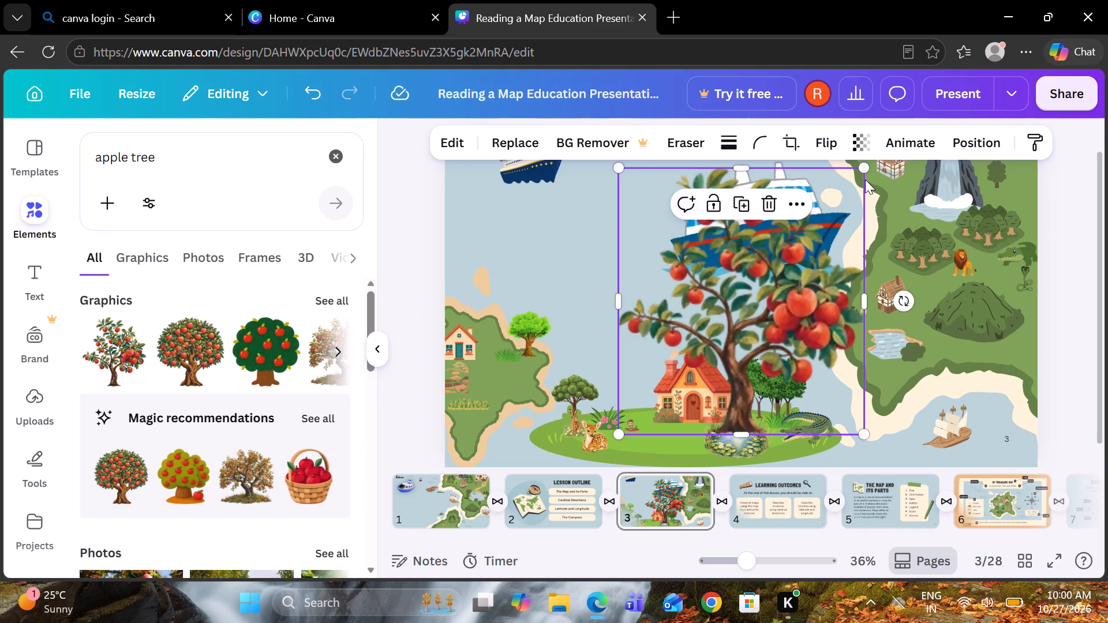
pyautogui.moveTo(865, 167); pyautogui.dragTo(857, 179)
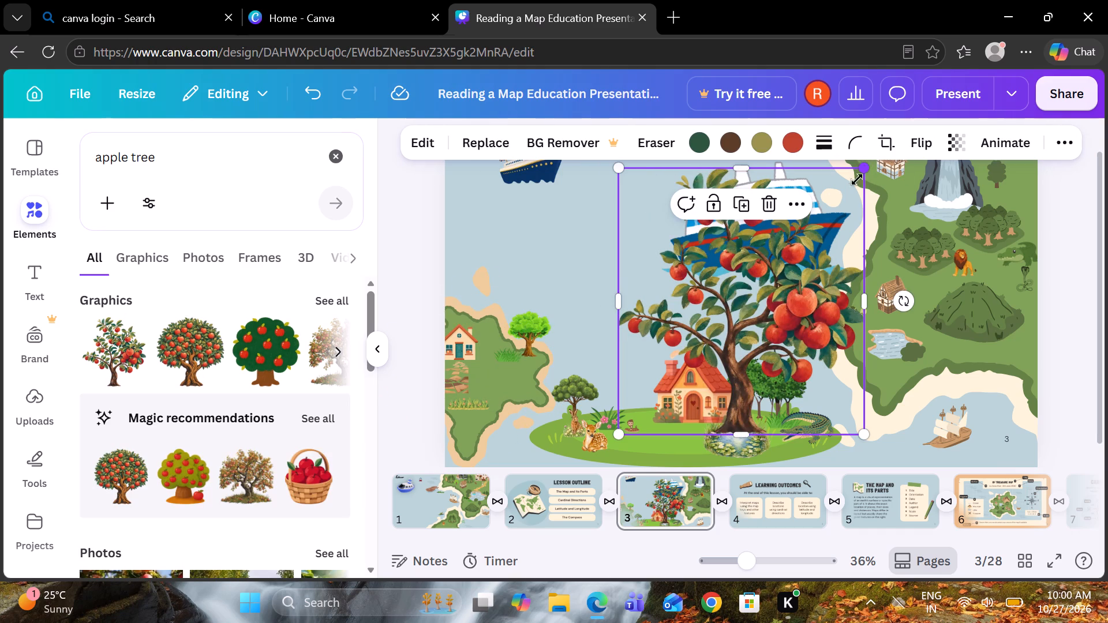
pyautogui.moveTo(857, 179); pyautogui.dragTo(676, 477)
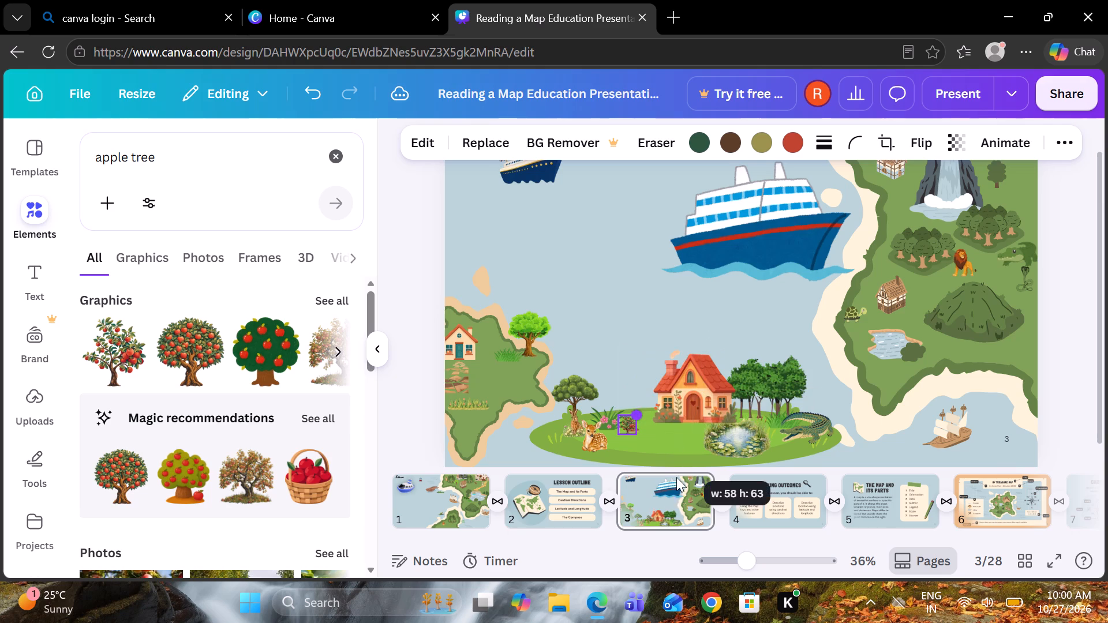
pyautogui.moveTo(676, 477); pyautogui.dragTo(709, 455)
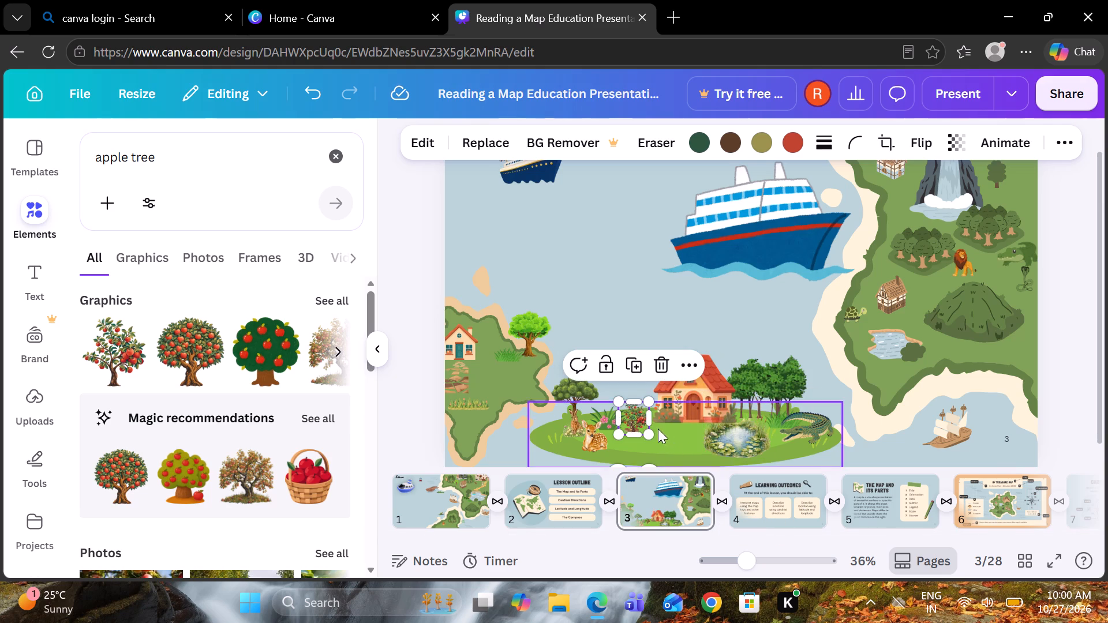
pyautogui.moveTo(635, 424); pyautogui.dragTo(521, 384)
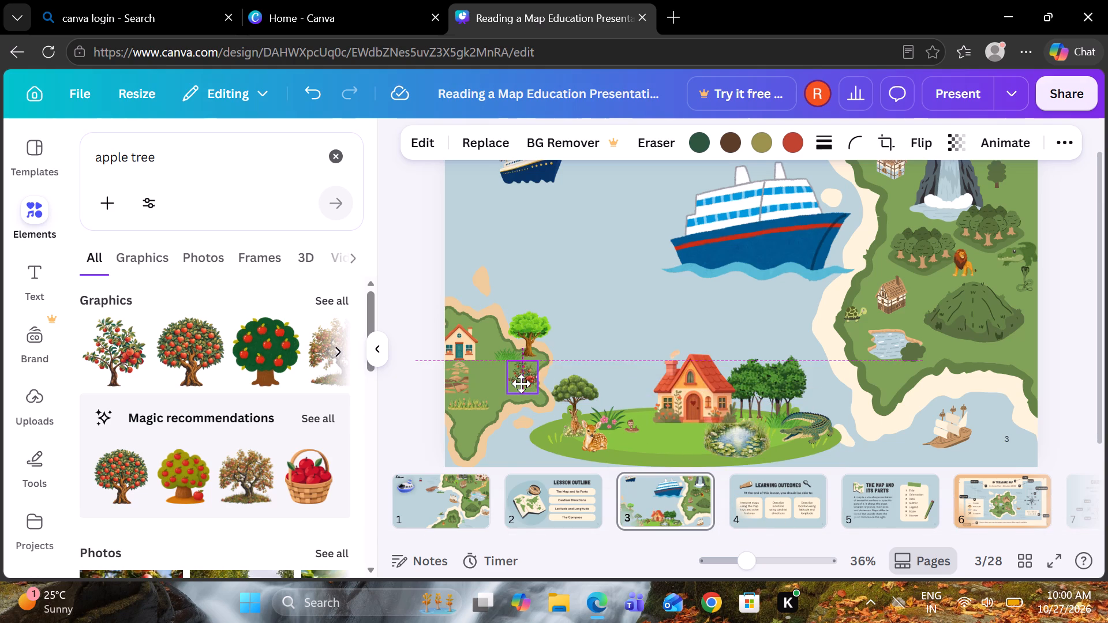
pyautogui.moveTo(521, 384); pyautogui.dragTo(525, 389)
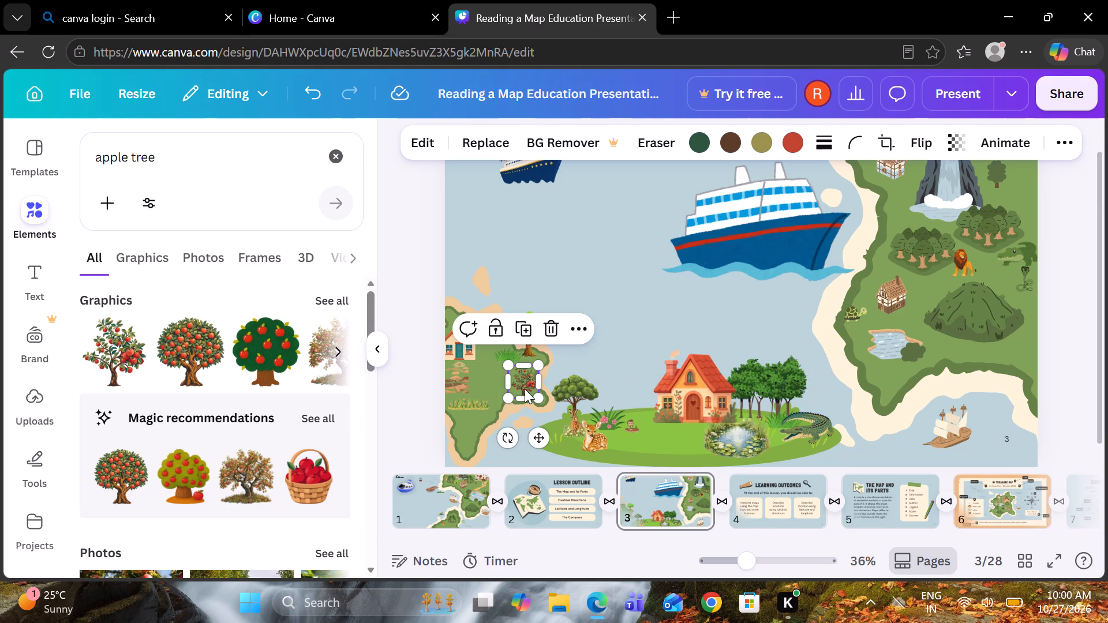
# Search the elements library for "coconut tree".
pyautogui.click(154, 165)
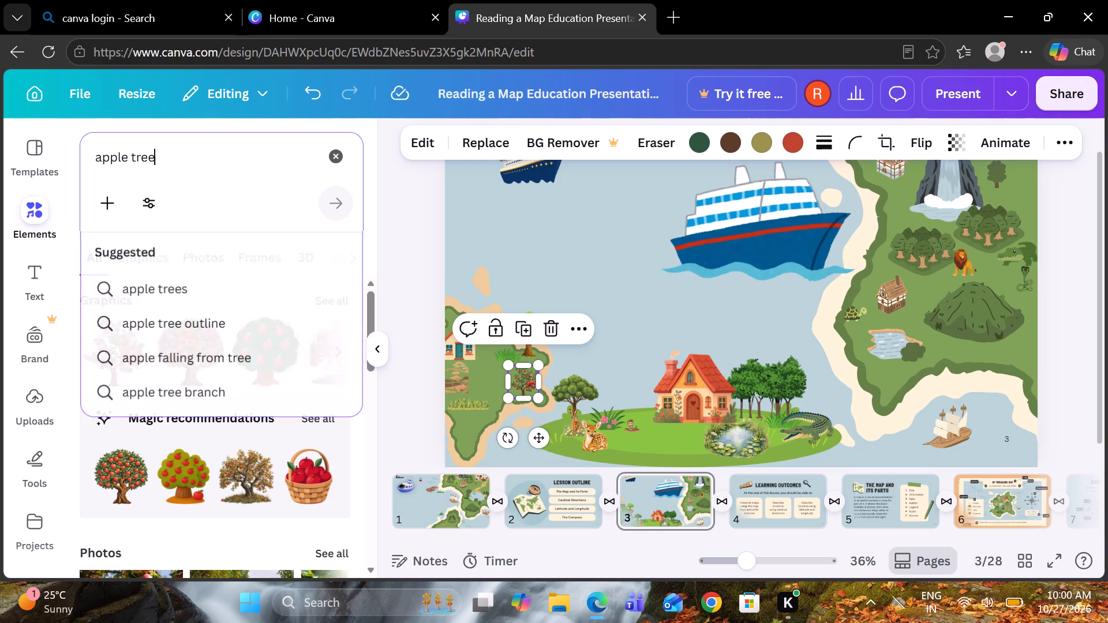
pyautogui.press('BackSpace')
pyautogui.press('BackSpace')
pyautogui.press('BackSpace')
pyautogui.press('BackSpace')
pyautogui.press('BackSpace')
pyautogui.press('BackSpace')
pyautogui.press('BackSpace')
pyautogui.press('BackSpace')
pyautogui.press('BackSpace')
pyautogui.press('BackSpace')
pyautogui.press('BackSpace')
pyautogui.press('BackSpace')
pyautogui.press('BackSpace')
pyautogui.press('BackSpace')
pyautogui.press('BackSpace')
pyautogui.press('BackSpace')
pyautogui.press('BackSpace')
pyautogui.press('BackSpace')
pyautogui.press('BackSpace')
pyautogui.press('BackSpace')
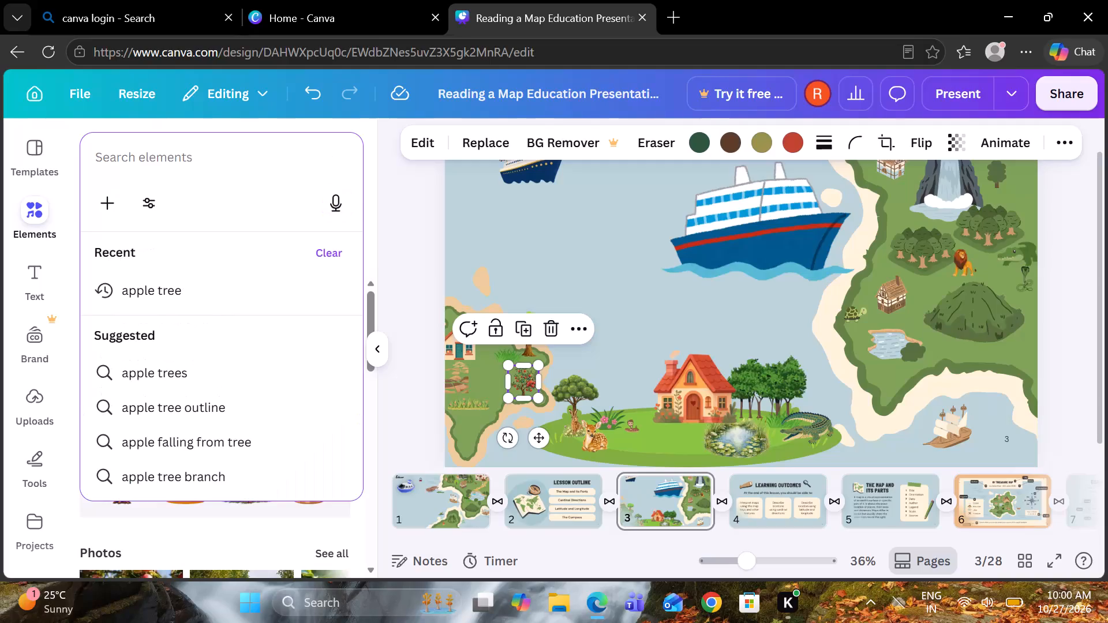
pyautogui.write('coc')
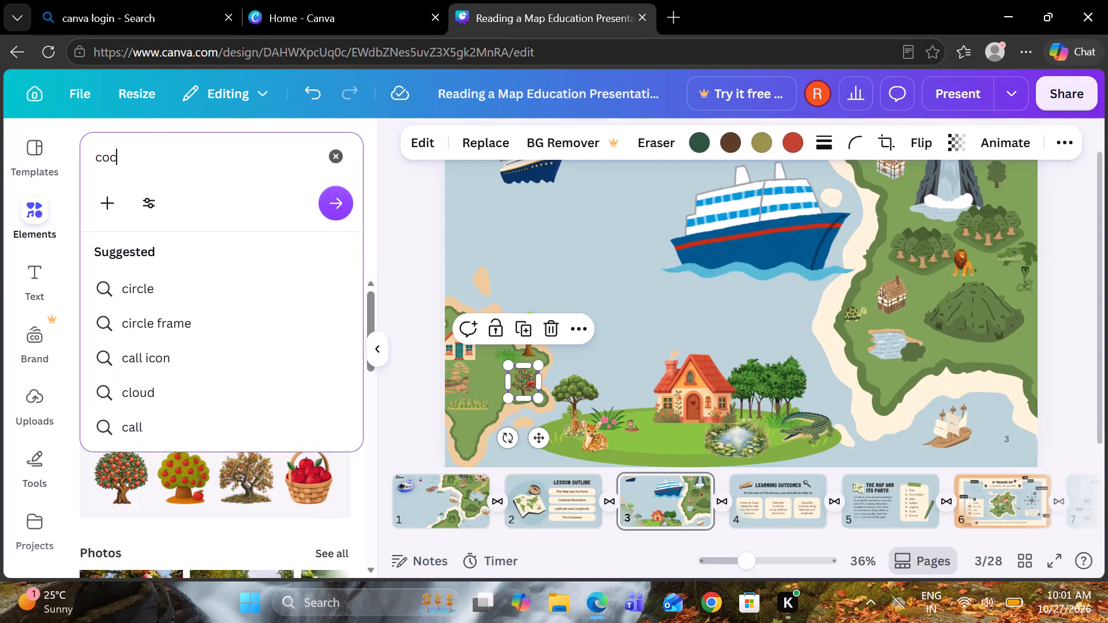
pyautogui.write('onuyt')
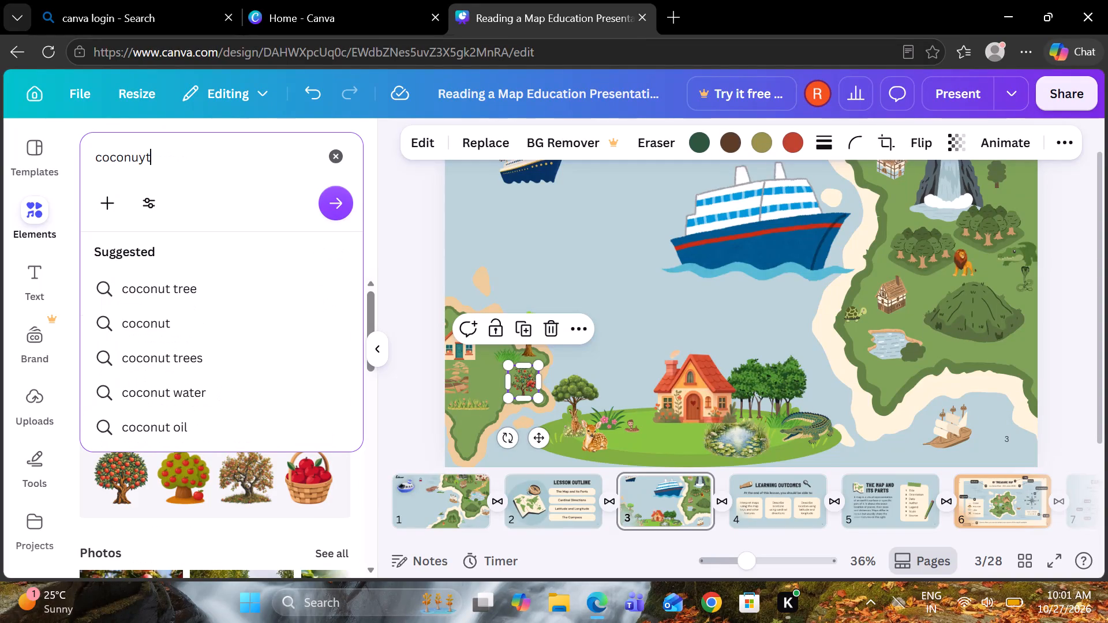
pyautogui.press('BackSpace')
pyautogui.press('BackSpace')
pyautogui.write('t')
pyautogui.press('space')
pyautogui.write('tree')
pyautogui.press('Return')
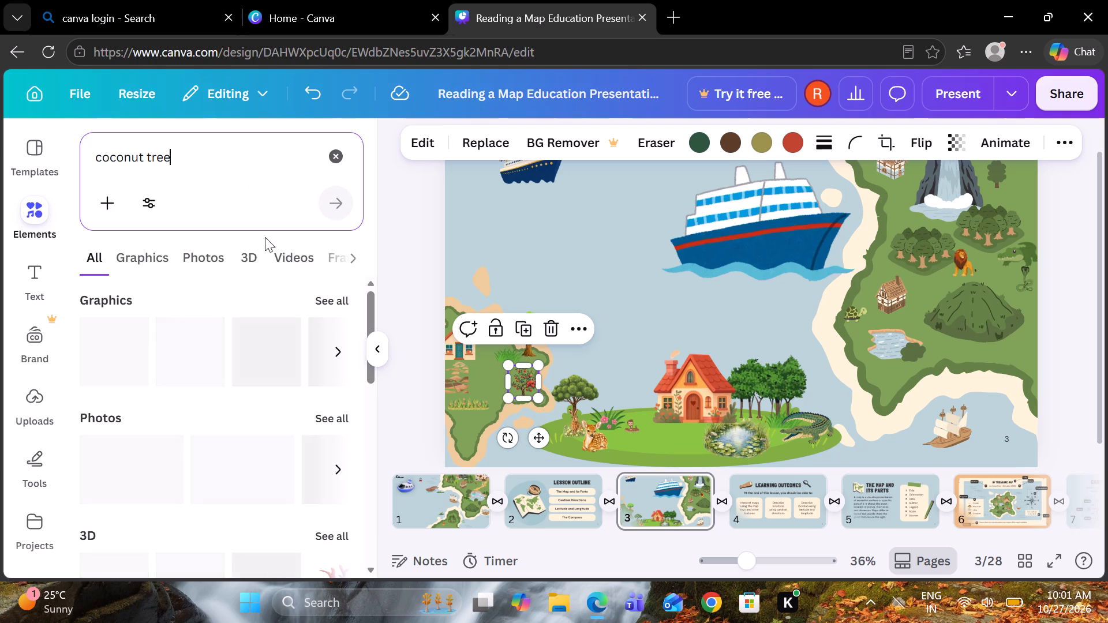
# Add the leaning coconut palm, shrink it to about one-quarter and place it on the western island's northern tip above the house.
pyautogui.click(178, 359)
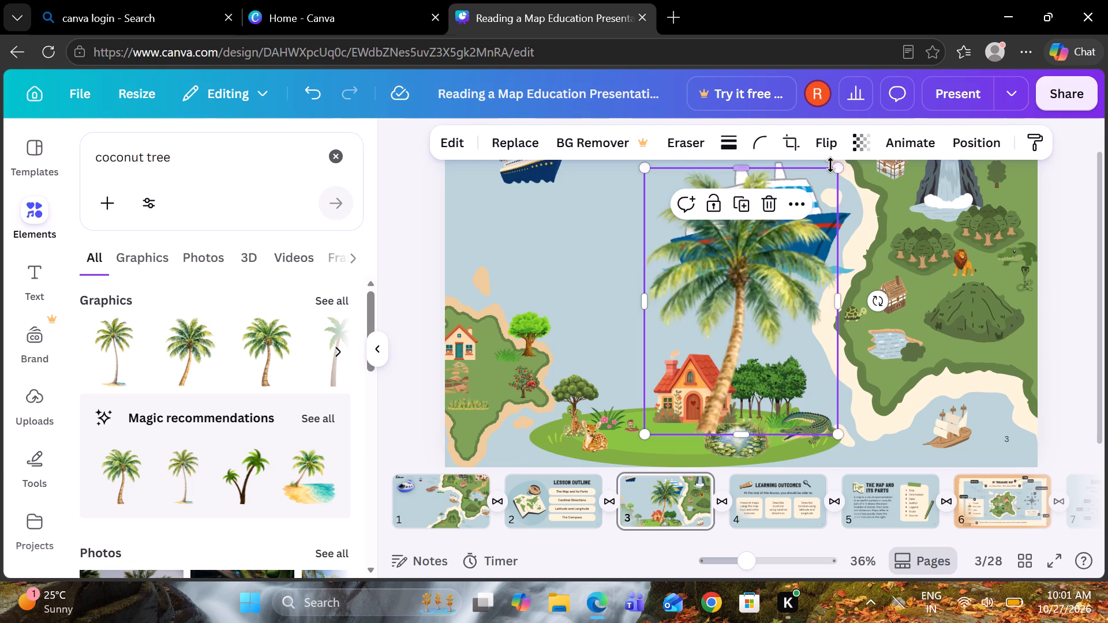
pyautogui.moveTo(837, 164); pyautogui.dragTo(701, 342)
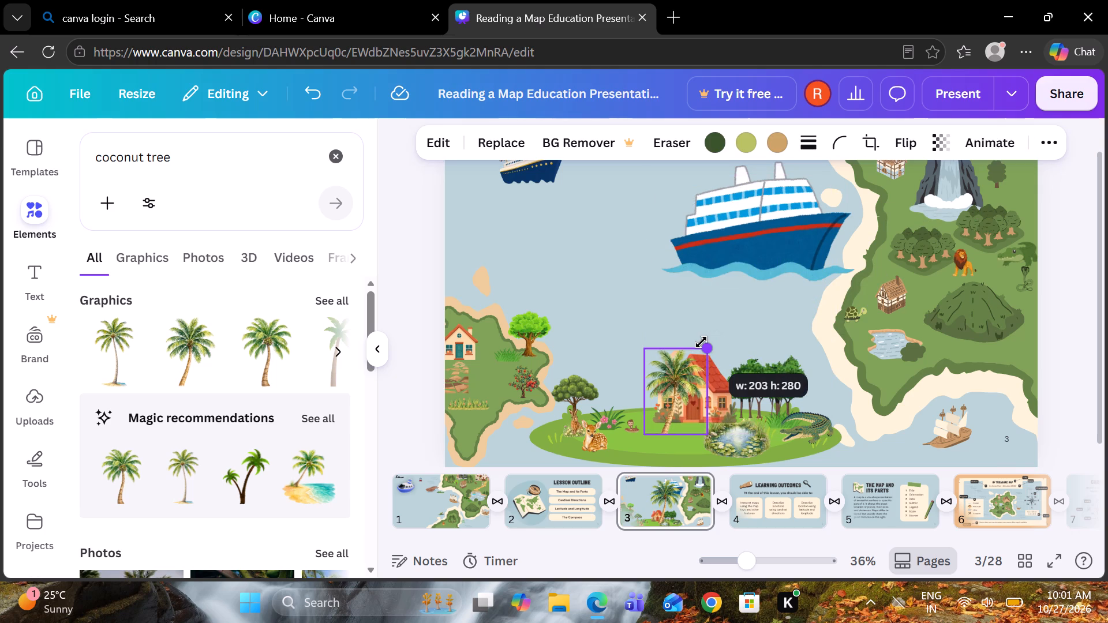
pyautogui.moveTo(701, 342); pyautogui.dragTo(688, 364)
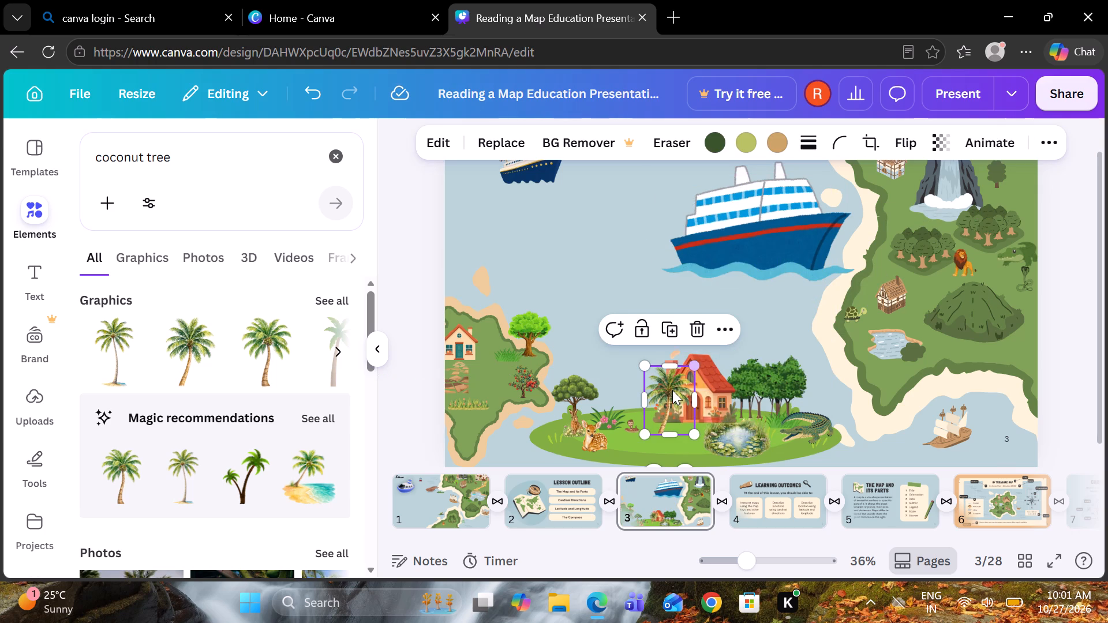
pyautogui.moveTo(672, 393); pyautogui.dragTo(669, 393)
pyautogui.moveTo(669, 393); pyautogui.dragTo(496, 291)
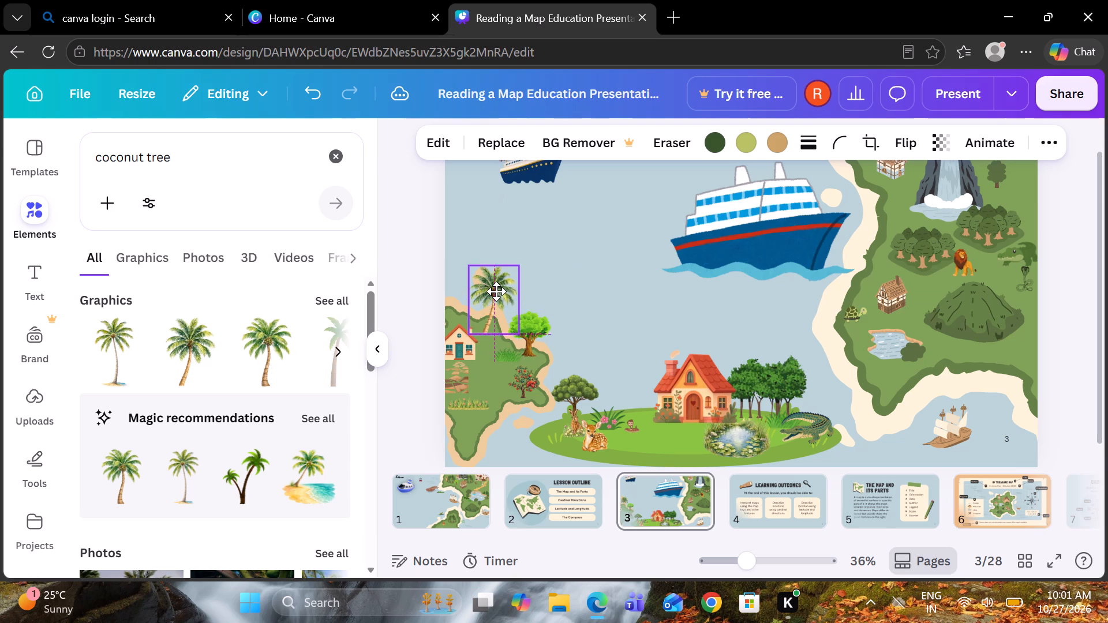
pyautogui.moveTo(496, 291); pyautogui.dragTo(478, 276)
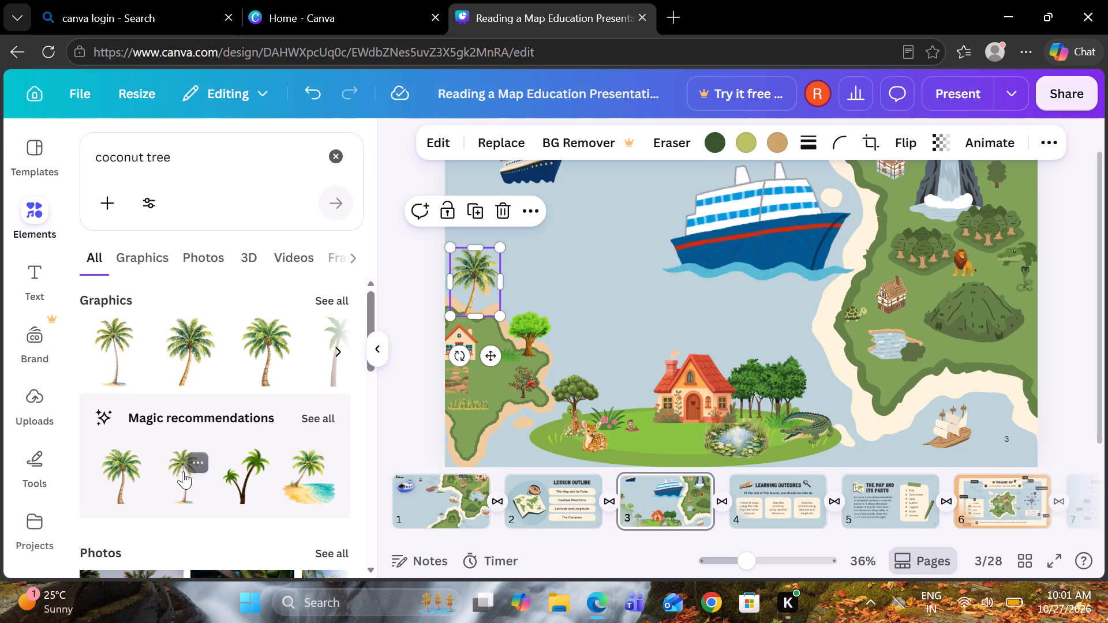
# Add the halved coconut with leaves, shrink it to about one-tenth and place it at the foot of the coconut palm.
pyautogui.hscroll(-3, 271, 344)
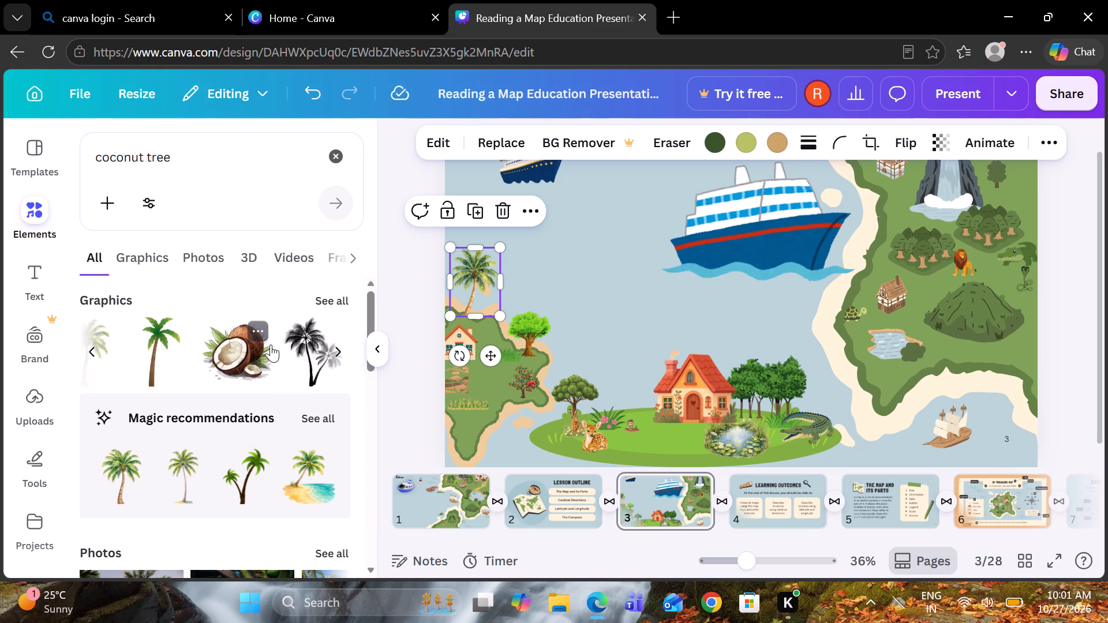
pyautogui.hscroll(-3, 271, 344)
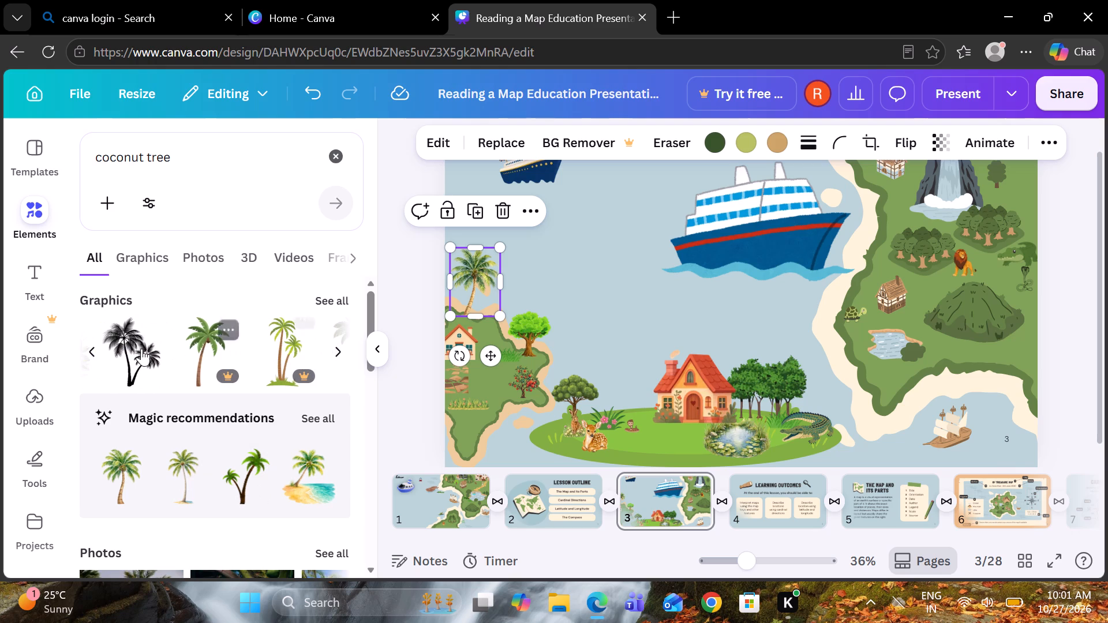
pyautogui.click(111, 348)
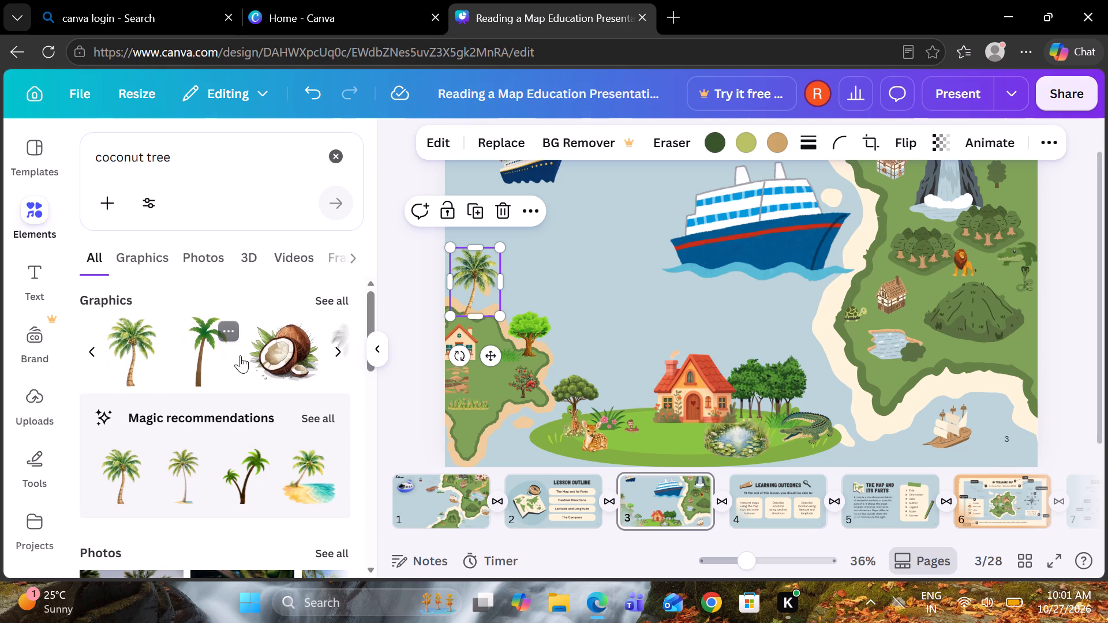
pyautogui.click(286, 358)
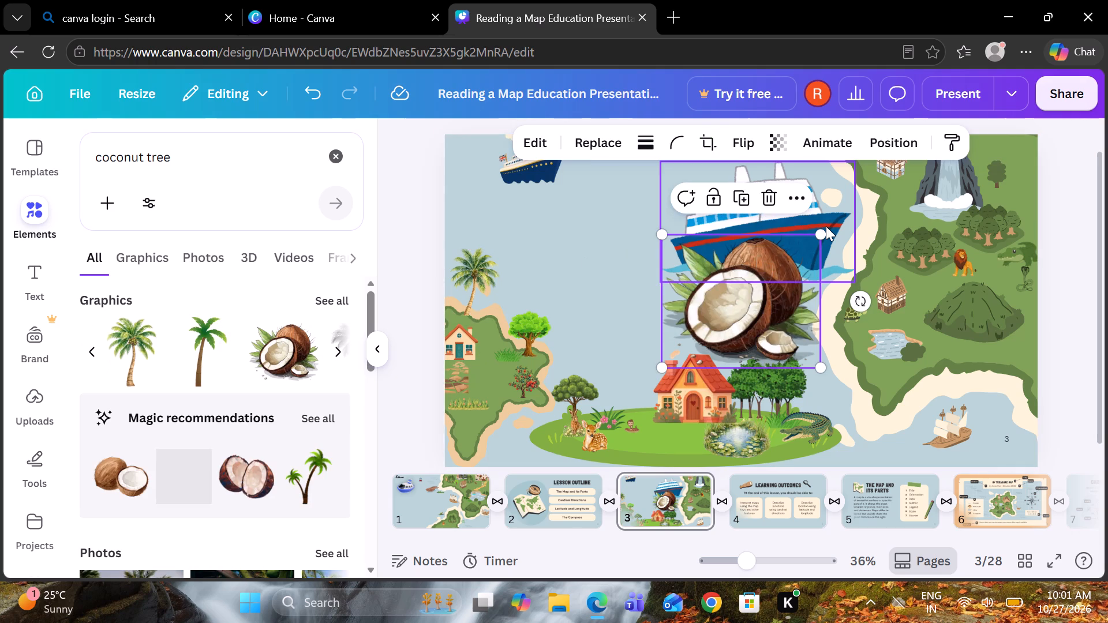
pyautogui.moveTo(819, 233); pyautogui.dragTo(660, 330)
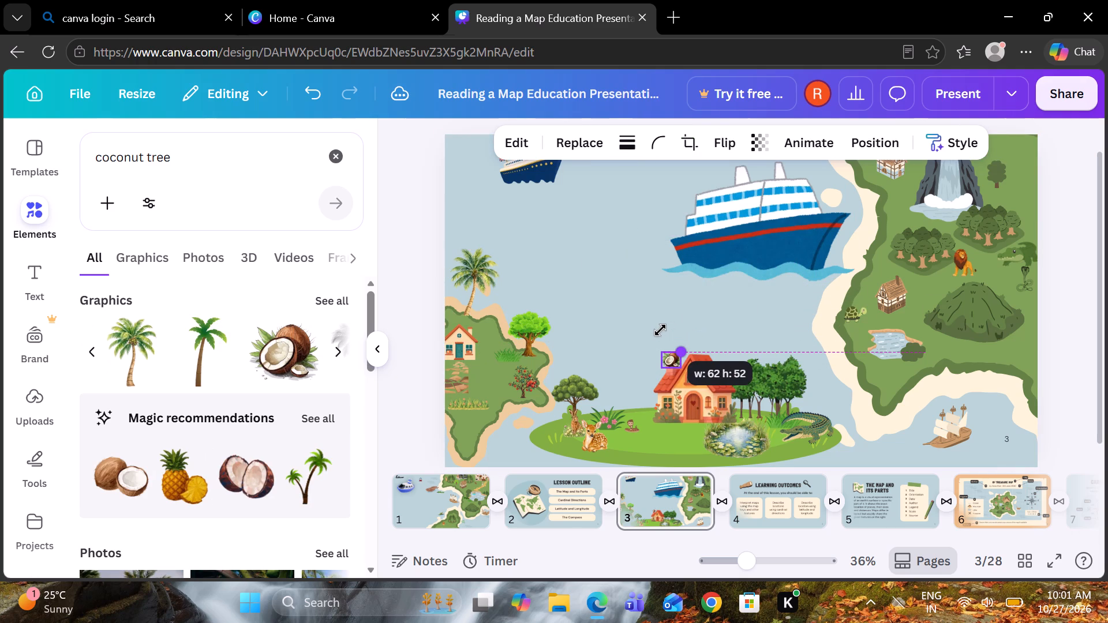
pyautogui.moveTo(660, 330); pyautogui.dragTo(657, 333)
pyautogui.moveTo(687, 403); pyautogui.dragTo(630, 384)
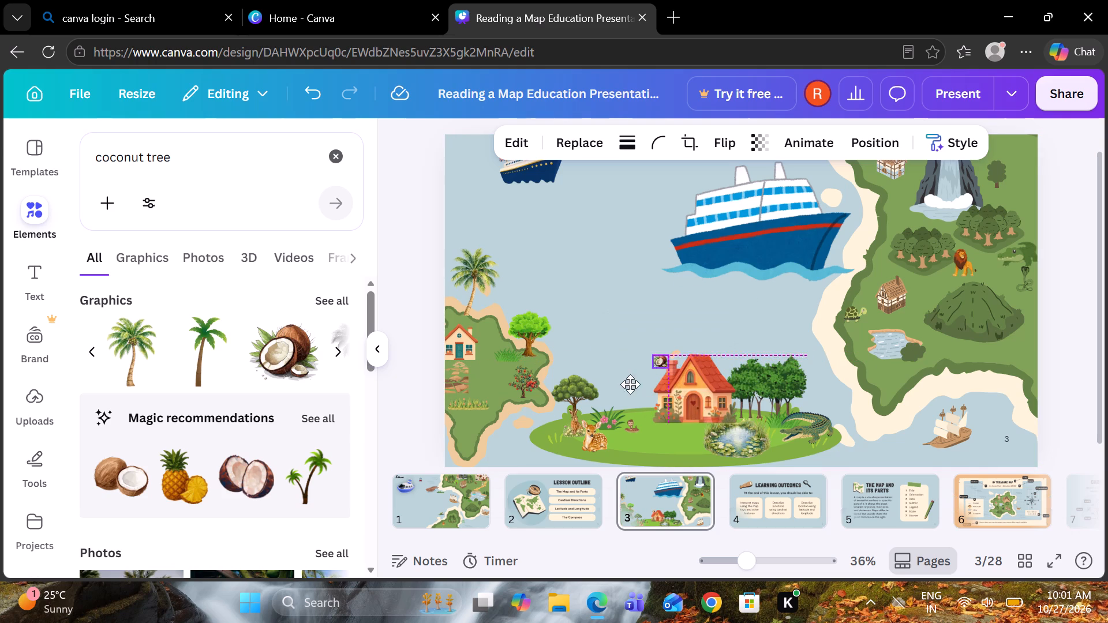
pyautogui.moveTo(630, 384); pyautogui.dragTo(492, 360)
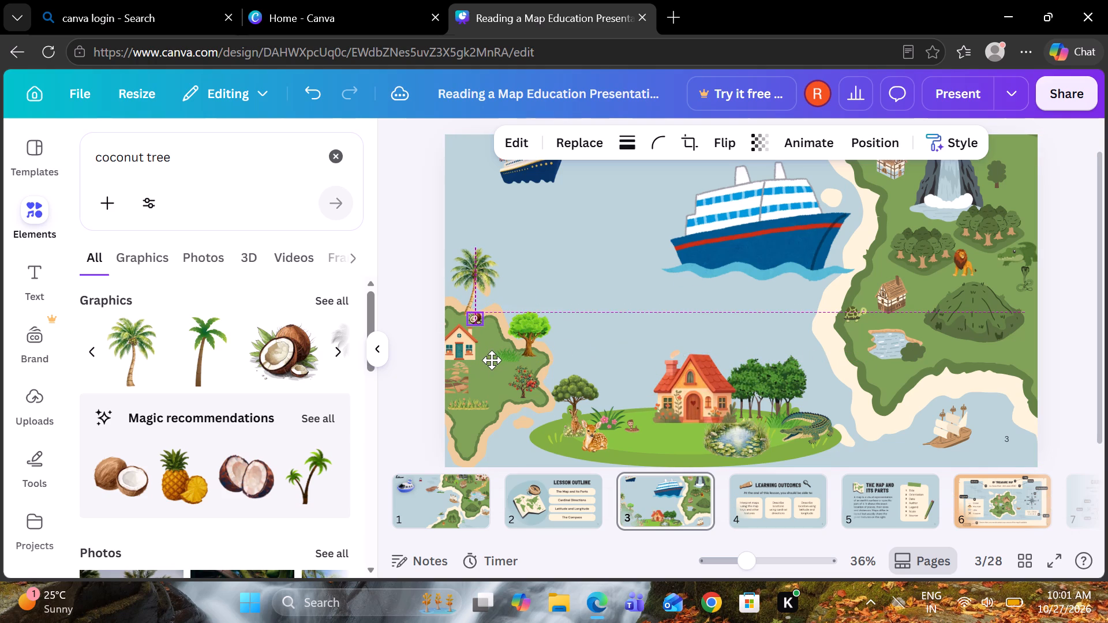
pyautogui.moveTo(492, 360); pyautogui.dragTo(487, 357)
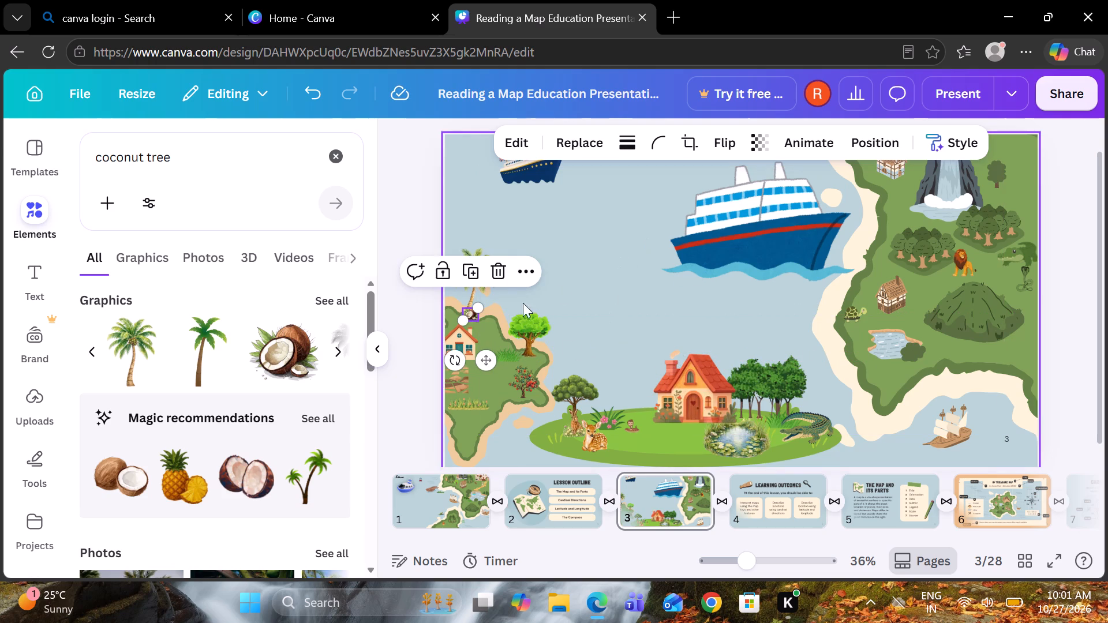
# Nudge the halved coconut slightly toward the southeast at the foot of the coconut palm.
pyautogui.moveTo(492, 355); pyautogui.dragTo(499, 359)
pyautogui.click(484, 312)
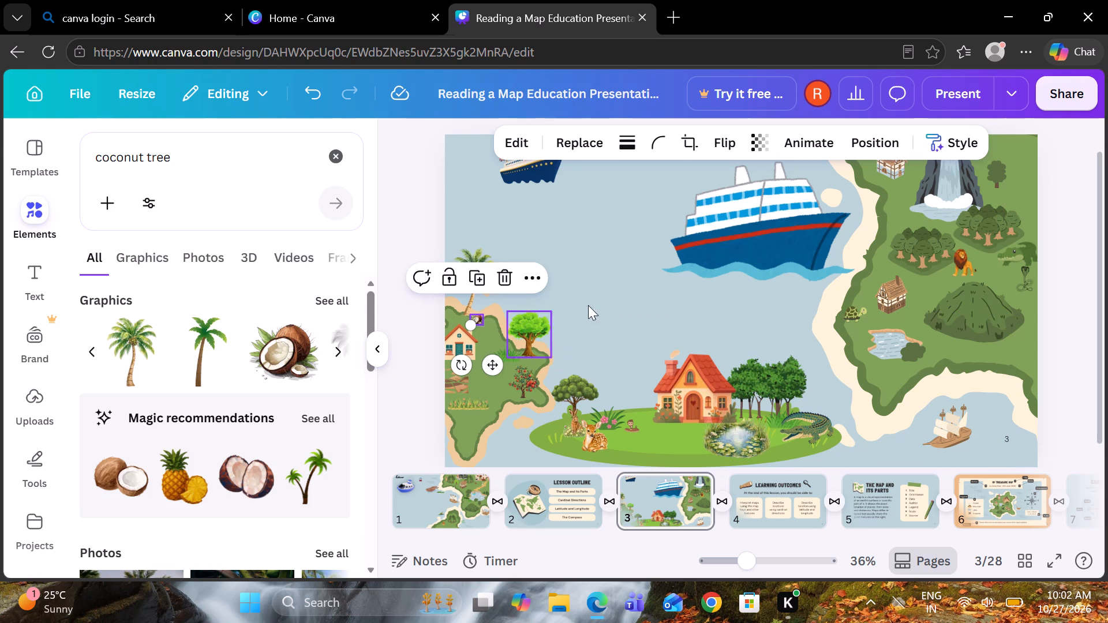
pyautogui.click(609, 302)
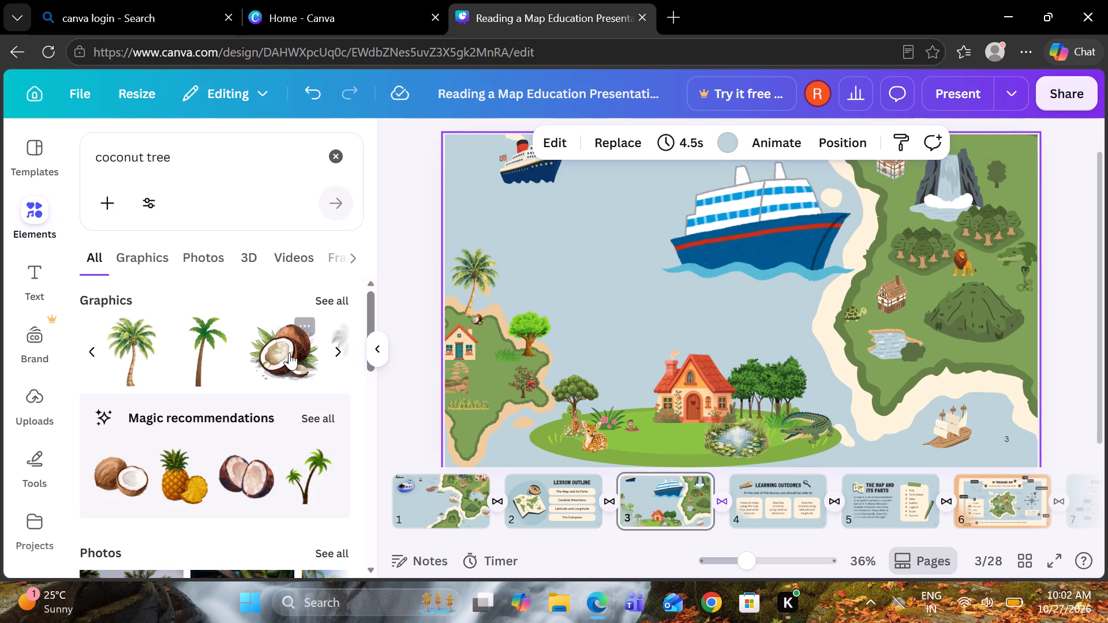
# Add the coconut-bearing palm, shrink it to about one-fifth and place it beside the first palm on the western island's northern tip.
pyautogui.hscroll(-1, 219, 349)
pyautogui.hscroll(-2, 296, 331)
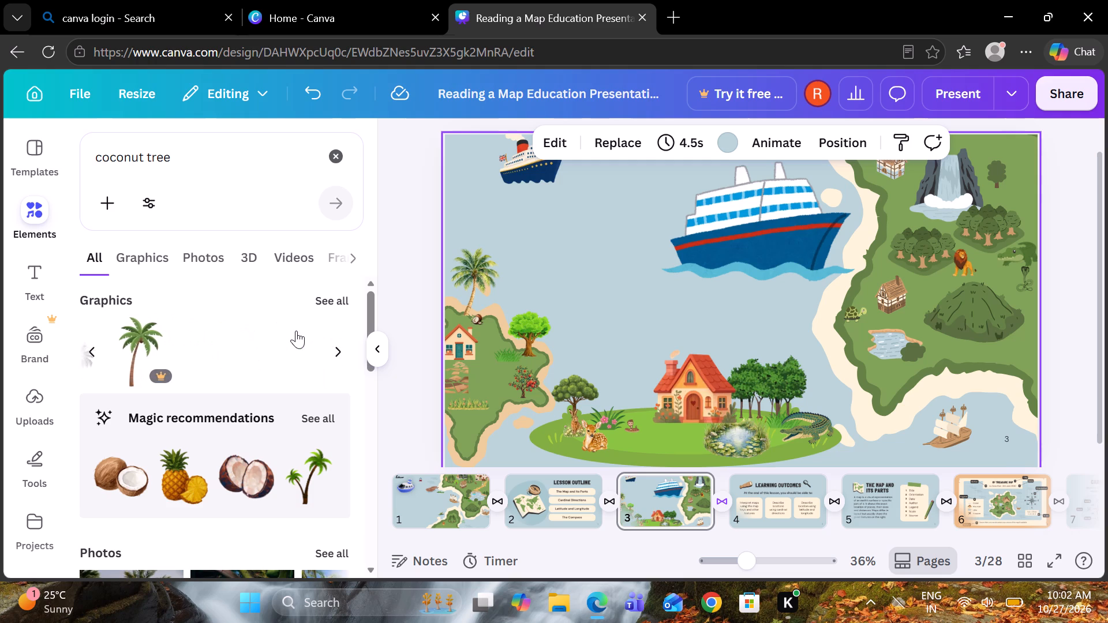
pyautogui.hscroll(-4, 296, 331)
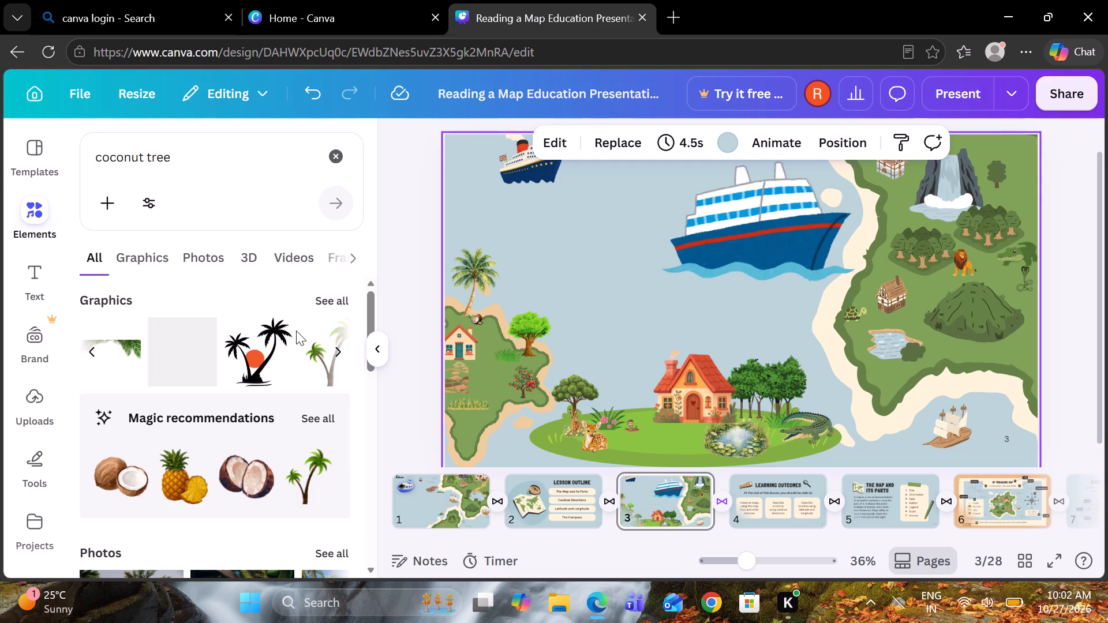
pyautogui.hscroll(-2, 296, 331)
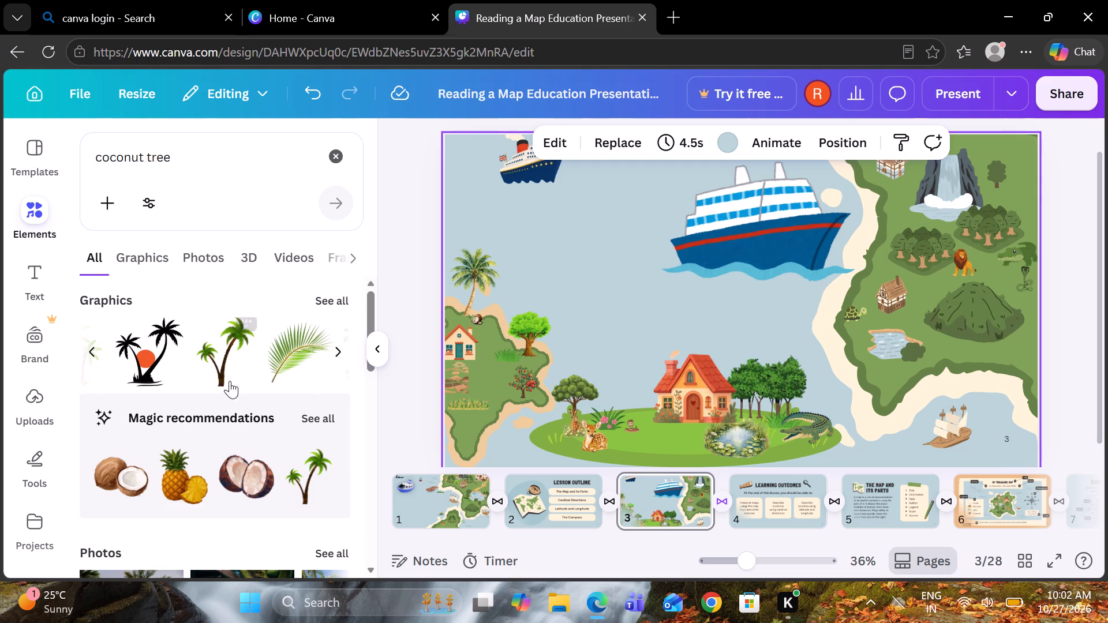
pyautogui.hscroll(2, 158, 493)
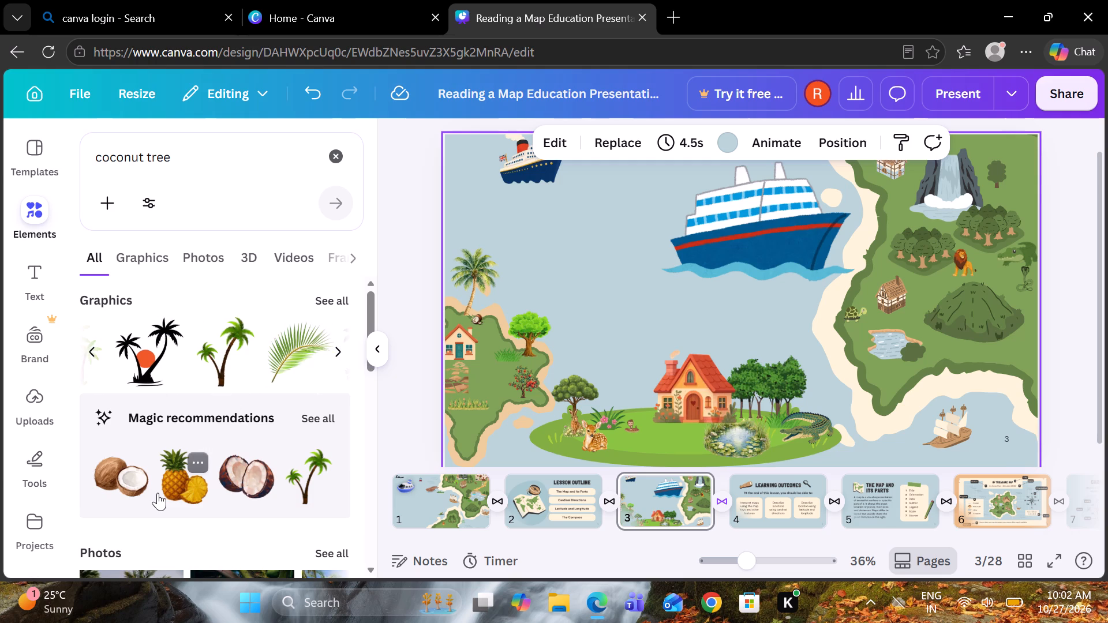
pyautogui.hscroll(7, 150, 355)
pyautogui.scroll(2, 150, 355)
pyautogui.scroll(-2, 150, 355)
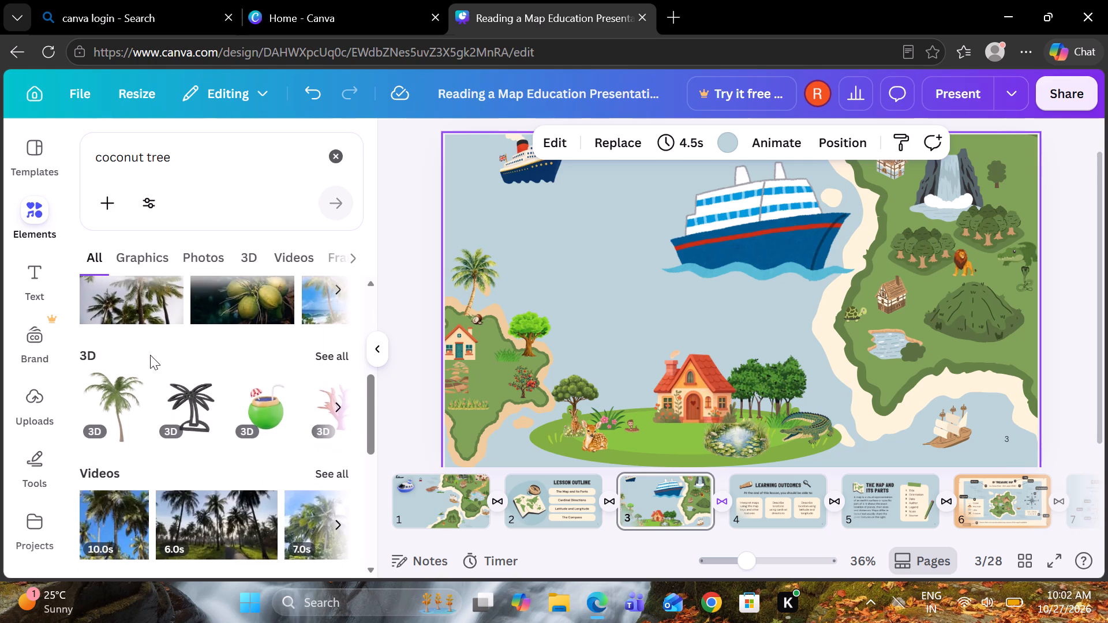
pyautogui.scroll(-1, 150, 355)
pyautogui.scroll(4, 150, 355)
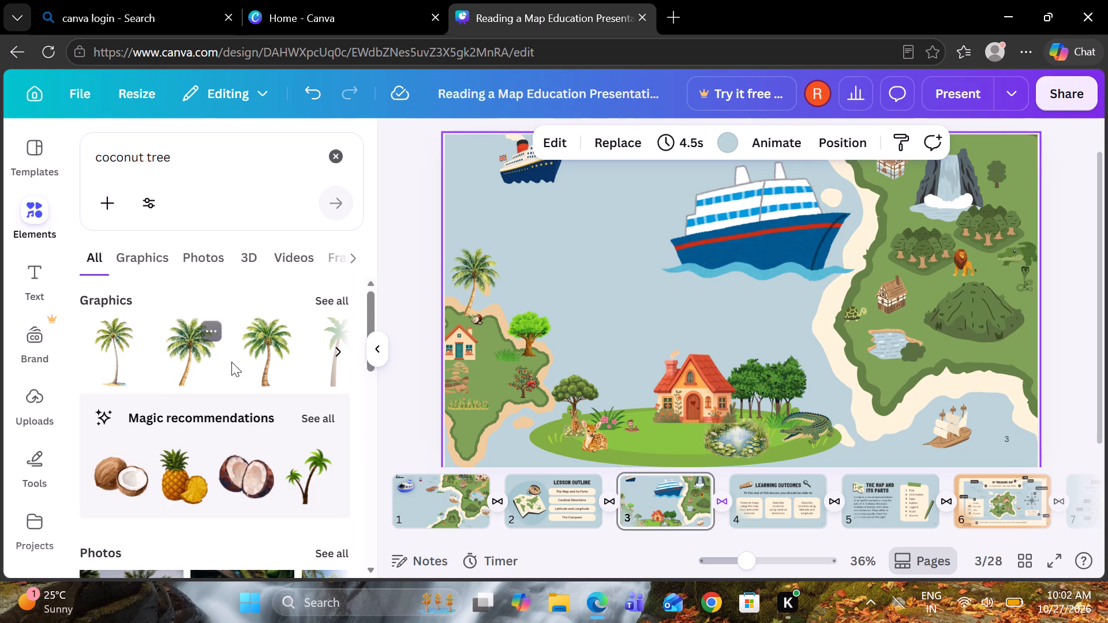
pyautogui.click(263, 365)
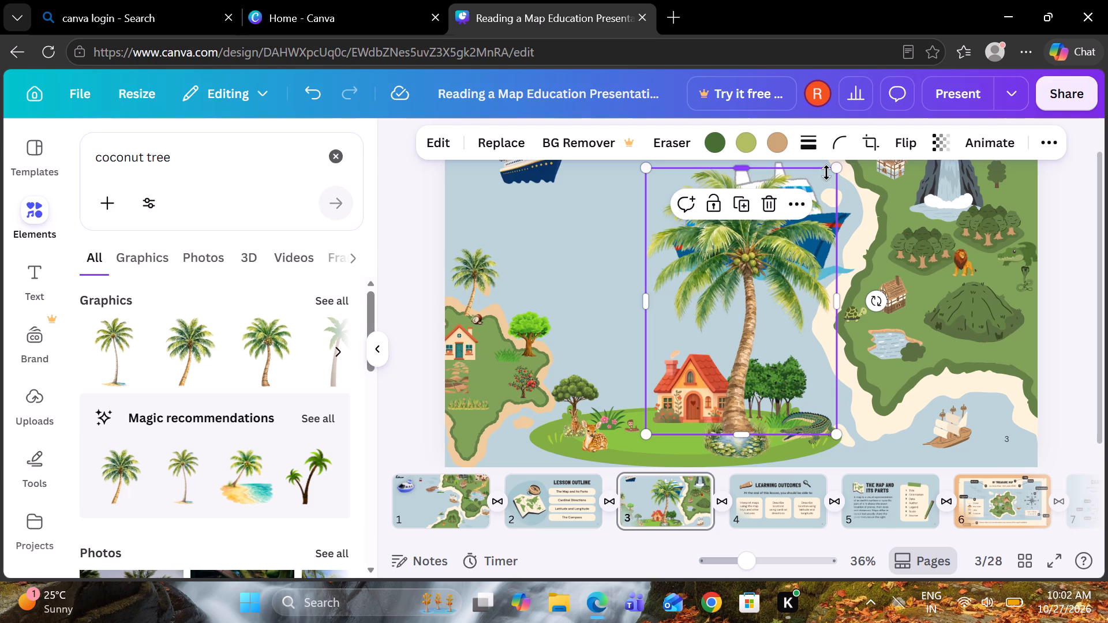
pyautogui.moveTo(836, 171); pyautogui.dragTo(714, 380)
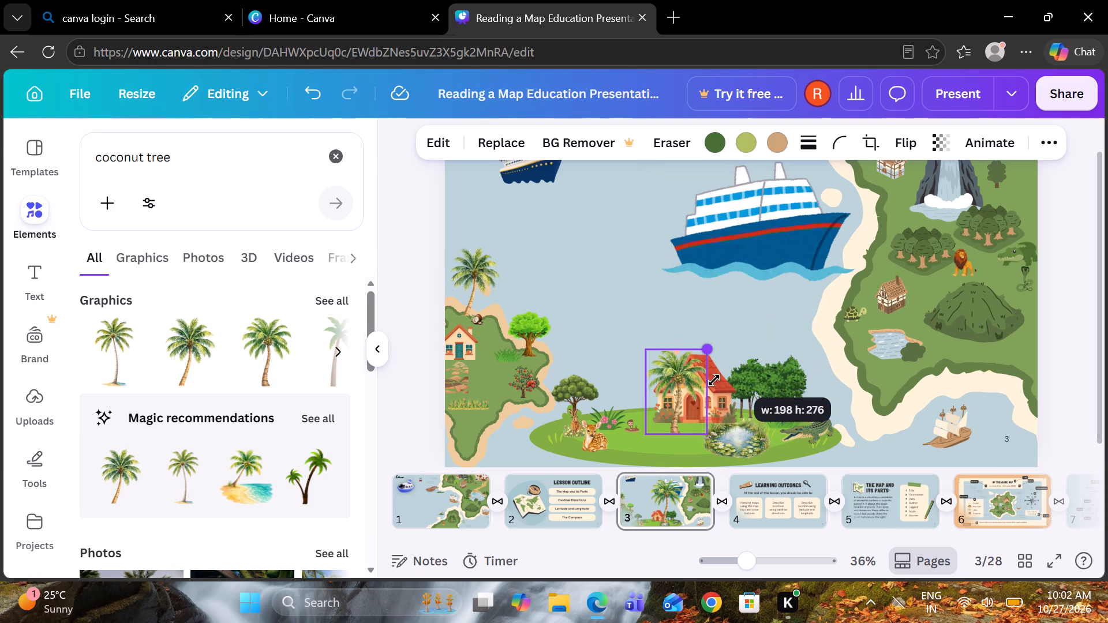
pyautogui.moveTo(714, 380); pyautogui.dragTo(688, 393)
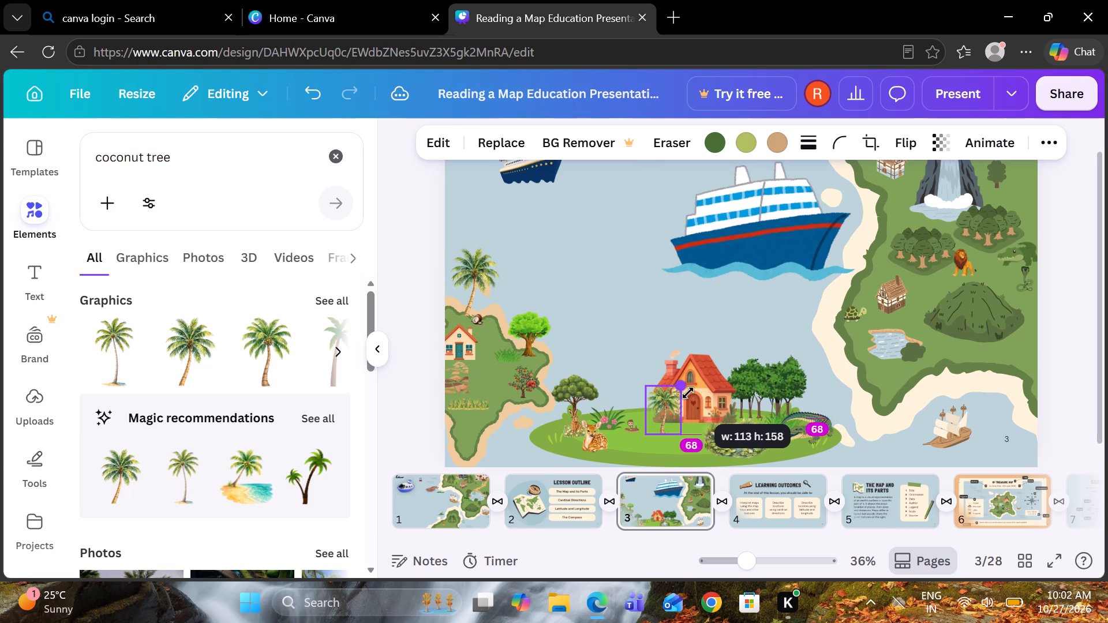
pyautogui.moveTo(688, 393); pyautogui.dragTo(694, 389)
pyautogui.moveTo(674, 398); pyautogui.dragTo(503, 336)
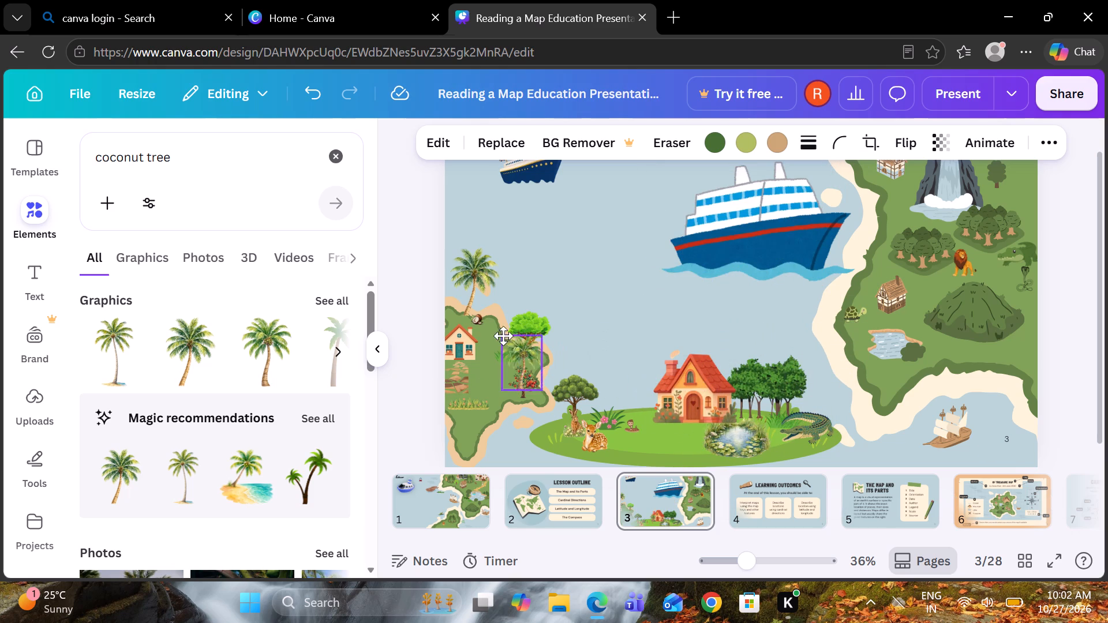
pyautogui.moveTo(503, 336); pyautogui.dragTo(497, 294)
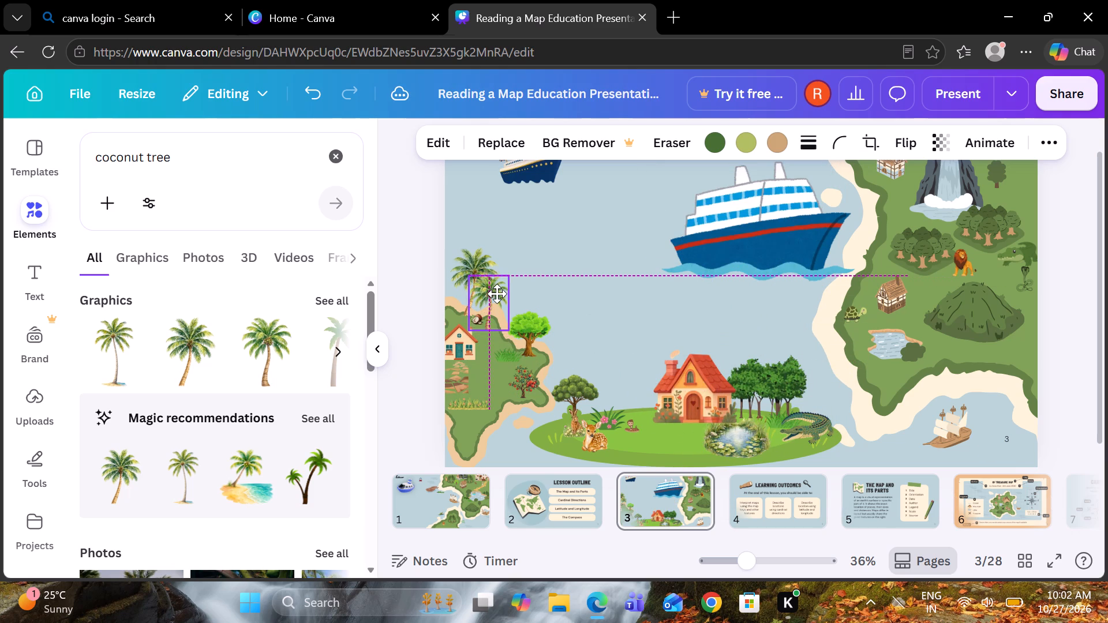
pyautogui.moveTo(497, 294); pyautogui.dragTo(501, 287)
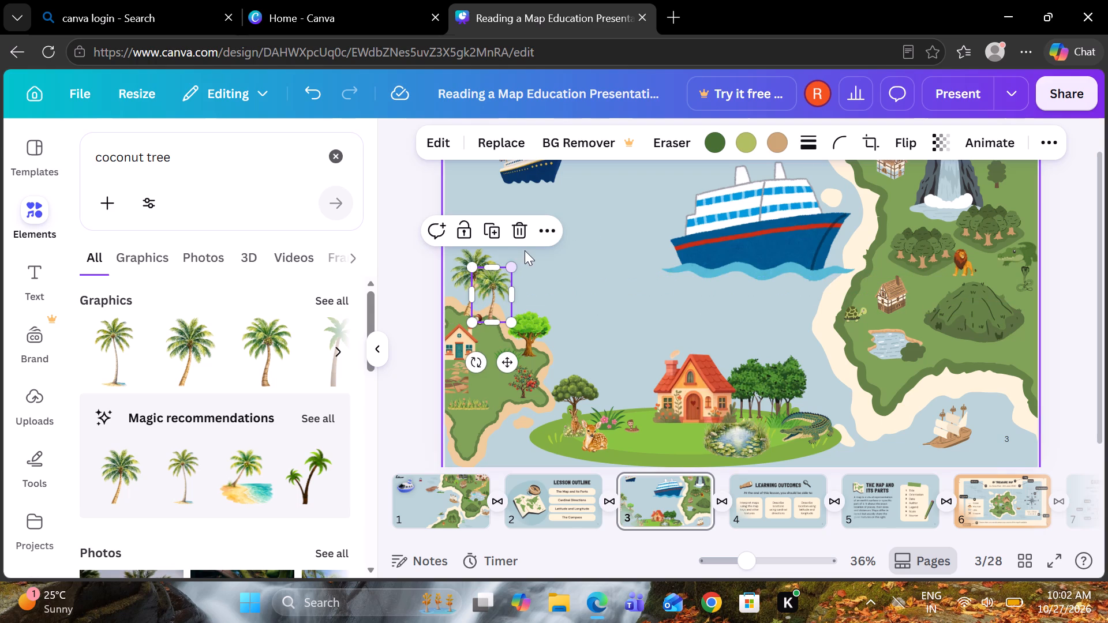
# Enlarge the second coconut palm to about 190 by 260 and shift it against the first palm, over the coconut.
pyautogui.moveTo(509, 269); pyautogui.dragTo(541, 248)
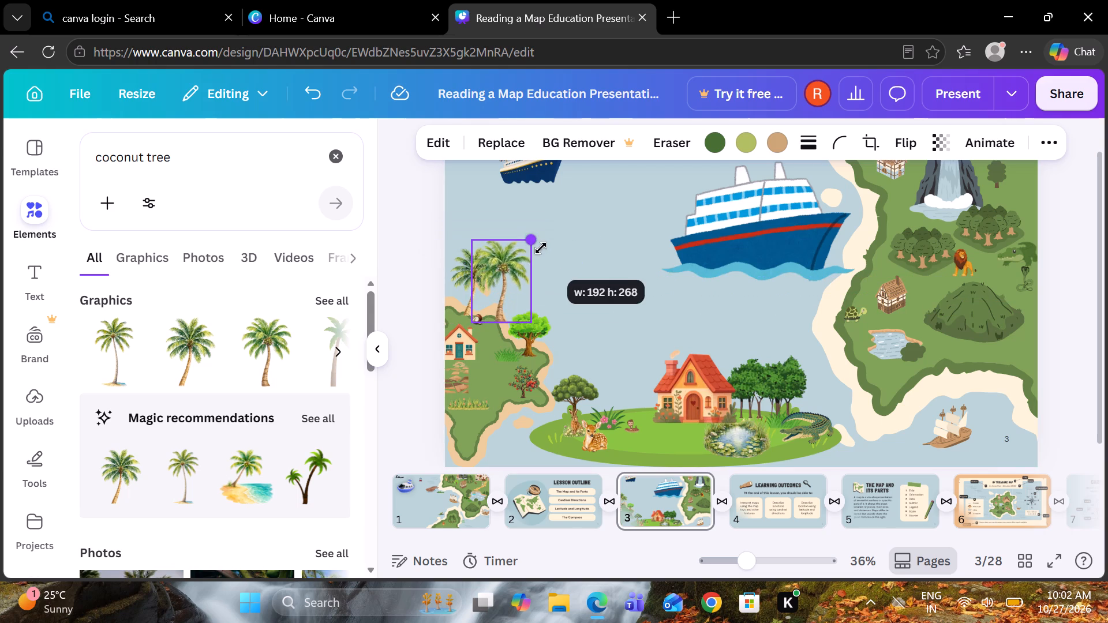
pyautogui.moveTo(541, 248); pyautogui.dragTo(539, 252)
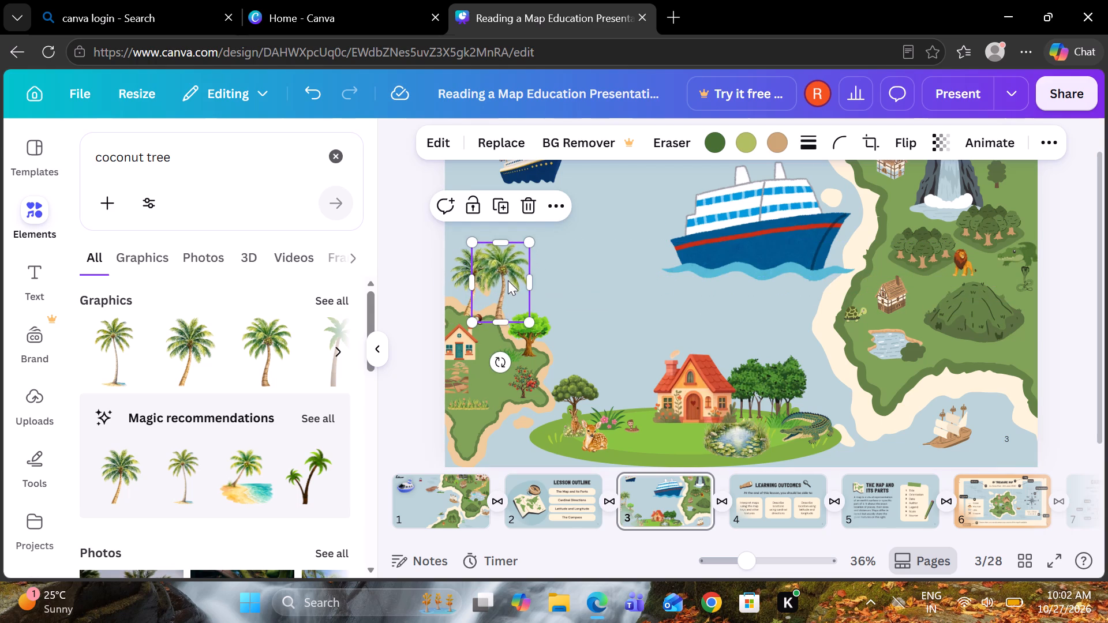
pyautogui.moveTo(507, 281); pyautogui.dragTo(495, 287)
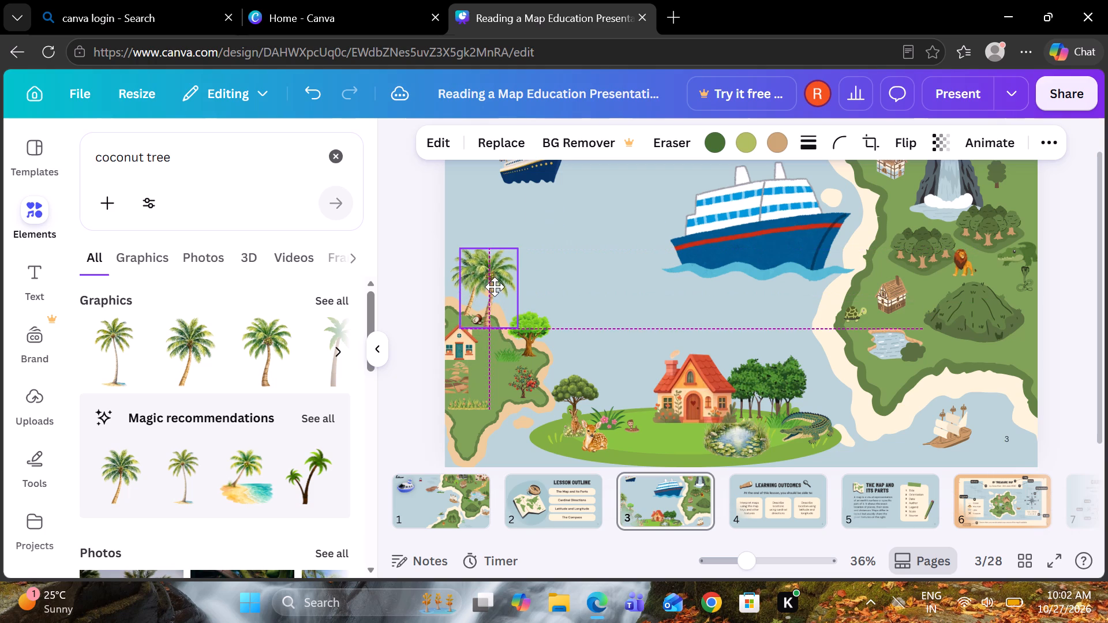
pyautogui.moveTo(495, 287); pyautogui.dragTo(495, 287)
pyautogui.click(624, 263)
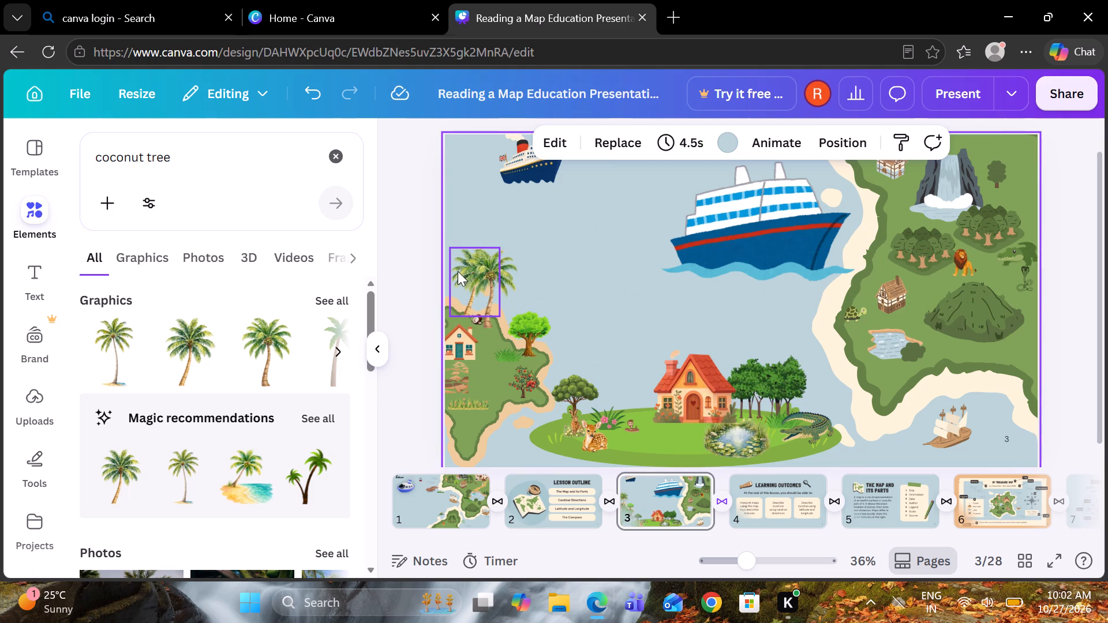
# Shift the first coconut palm slightly southwest so its trunk stands on the western island's northern shore.
pyautogui.moveTo(458, 271); pyautogui.dragTo(454, 273)
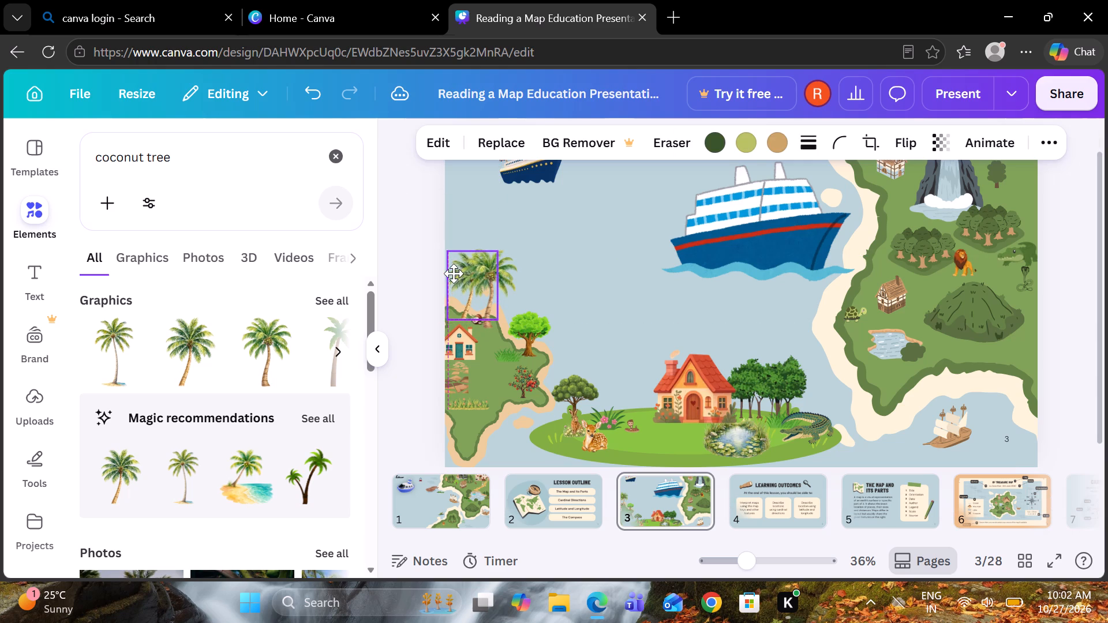
pyautogui.moveTo(454, 273); pyautogui.dragTo(453, 274)
pyautogui.click(620, 275)
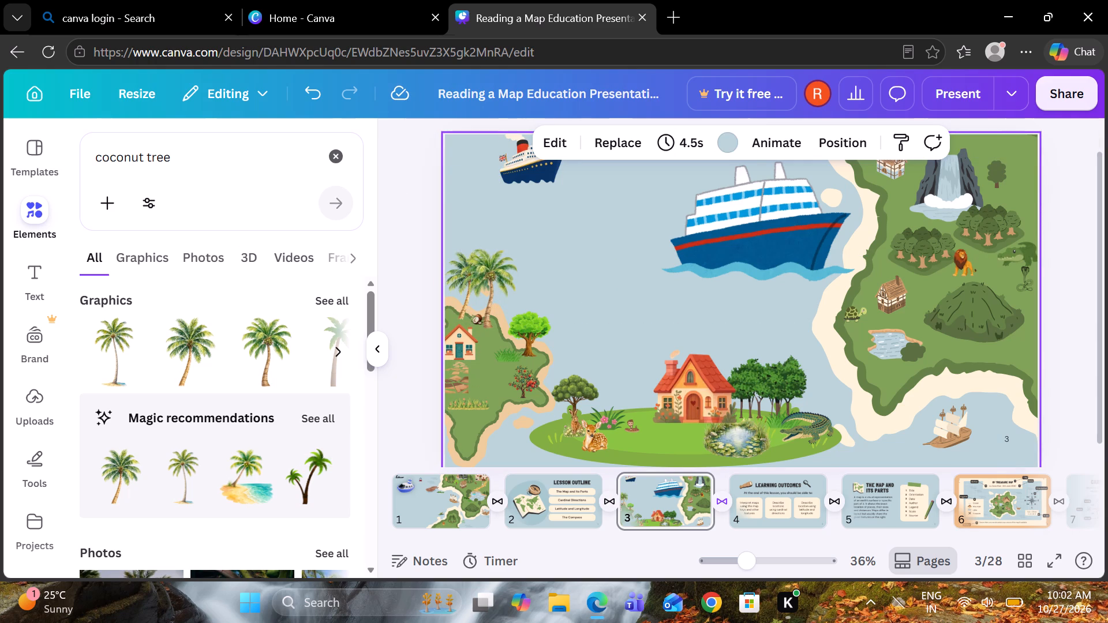
# Search the elements library for "banana tree".
pyautogui.click(186, 158)
pyautogui.press('BackSpace')
pyautogui.press('BackSpace')
pyautogui.press('BackSpace')
pyautogui.press('BackSpace')
pyautogui.press('BackSpace')
pyautogui.press('BackSpace')
pyautogui.press('BackSpace')
pyautogui.press('BackSpace')
pyautogui.press('BackSpace')
pyautogui.press('BackSpace')
pyautogui.press('BackSpace')
pyautogui.press('BackSpace')
pyautogui.press('BackSpace')
pyautogui.press('BackSpace')
pyautogui.press('BackSpace')
pyautogui.press('BackSpace')
pyautogui.press('BackSpace')
pyautogui.press('BackSpace')
pyautogui.press('BackSpace')
pyautogui.press('BackSpace')
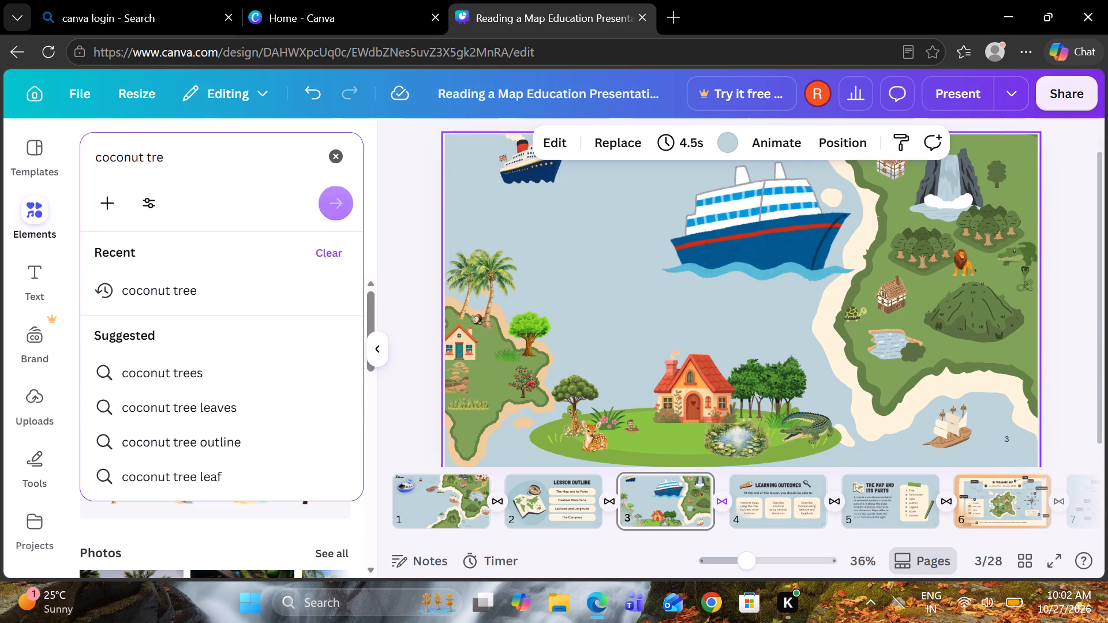
pyautogui.write('na')
pyautogui.press('BackSpace')
pyautogui.press('BackSpace')
pyautogui.write('banaa')
pyautogui.press('BackSpace')
pyautogui.write('na')
pyautogui.press('space')
pyautogui.write('tree')
pyautogui.press('Return')
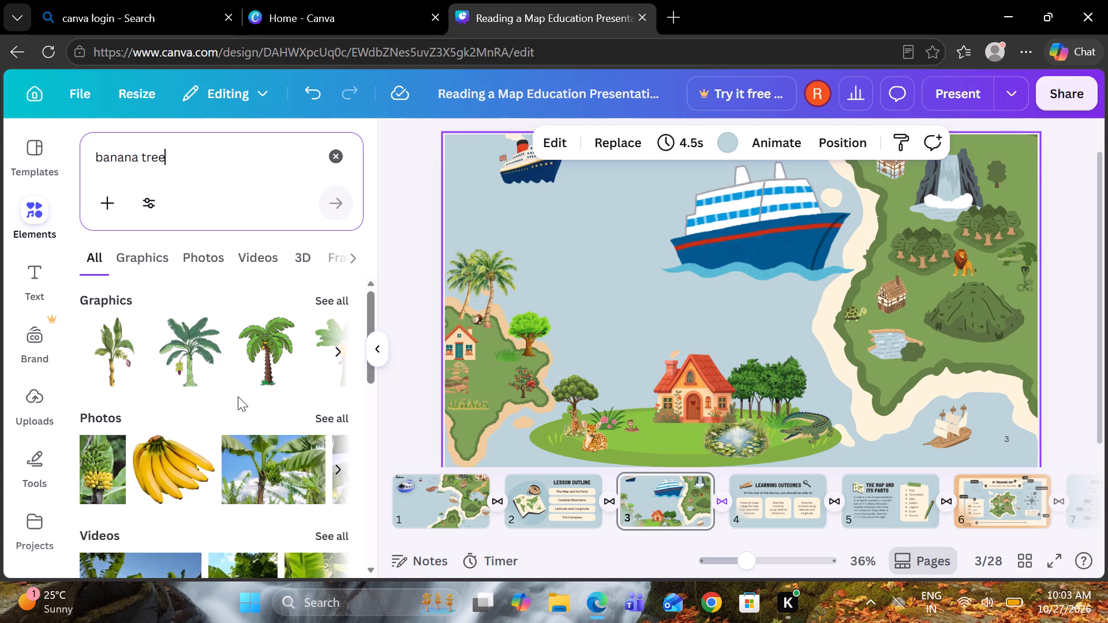
# Add the thick-trunked banana palm, shrink it to about one-quarter and place it at the southern island's western end beside the deer.
pyautogui.hscroll(-1, 277, 365)
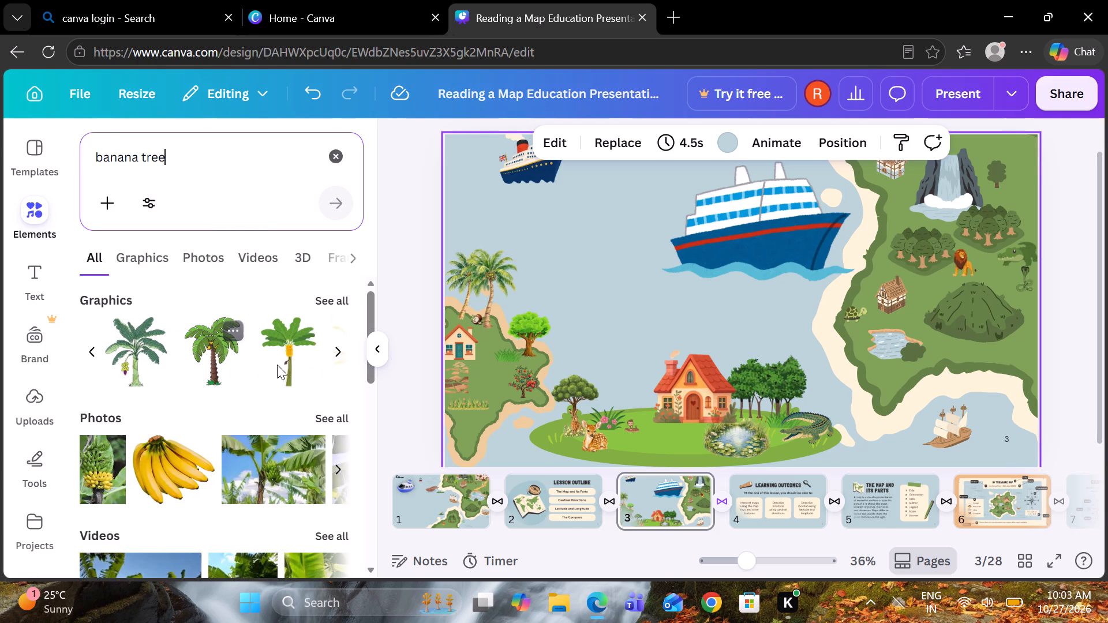
pyautogui.hscroll(-2, 277, 365)
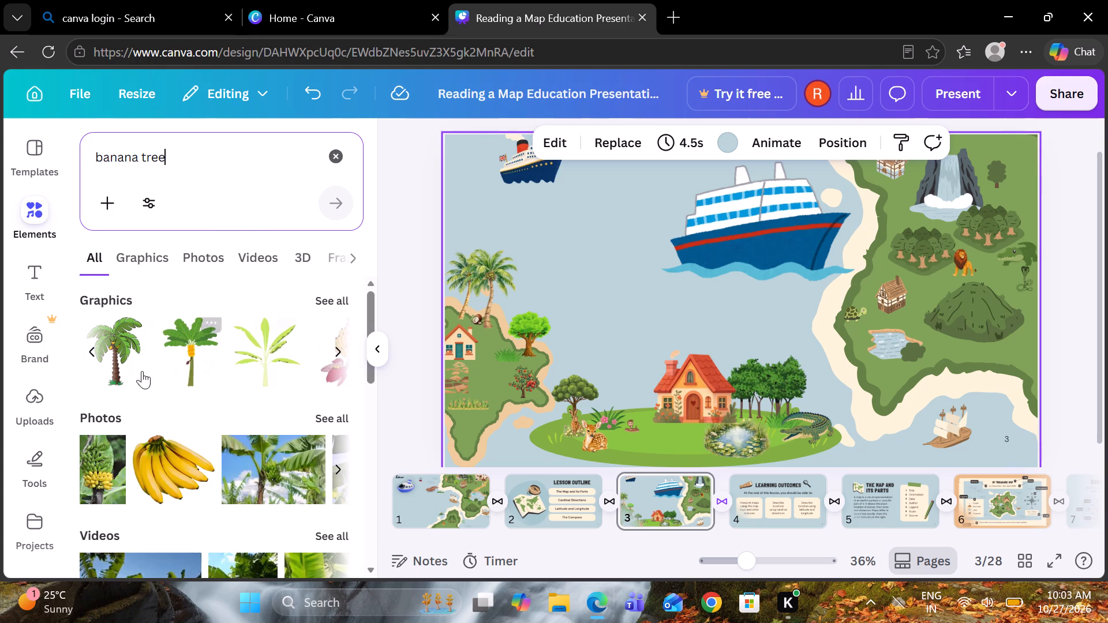
pyautogui.click(129, 363)
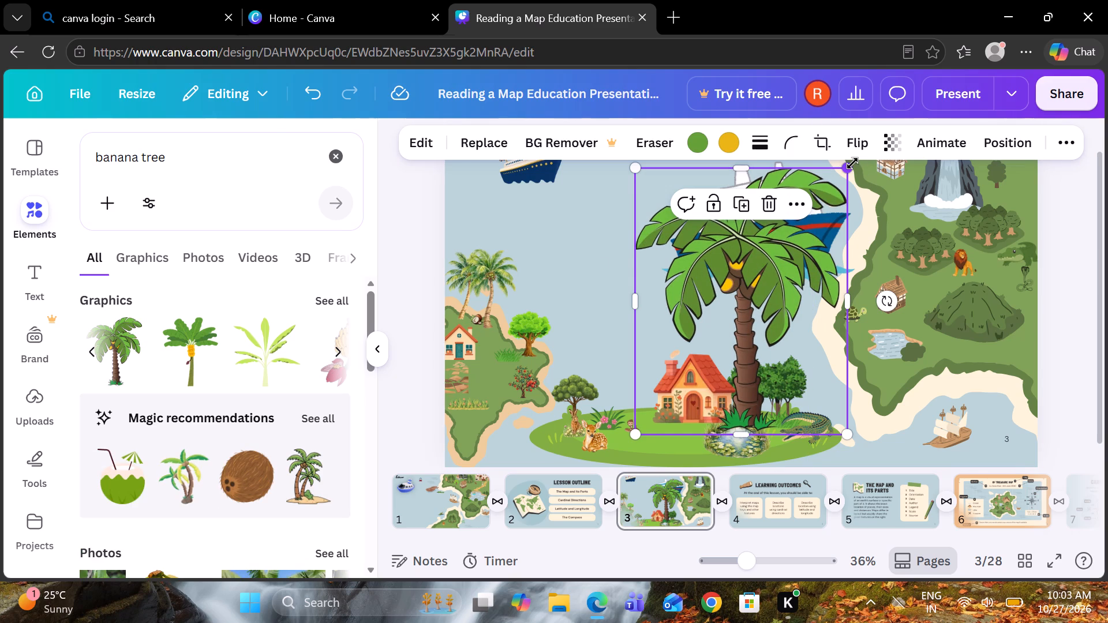
pyautogui.moveTo(853, 165); pyautogui.dragTo(668, 333)
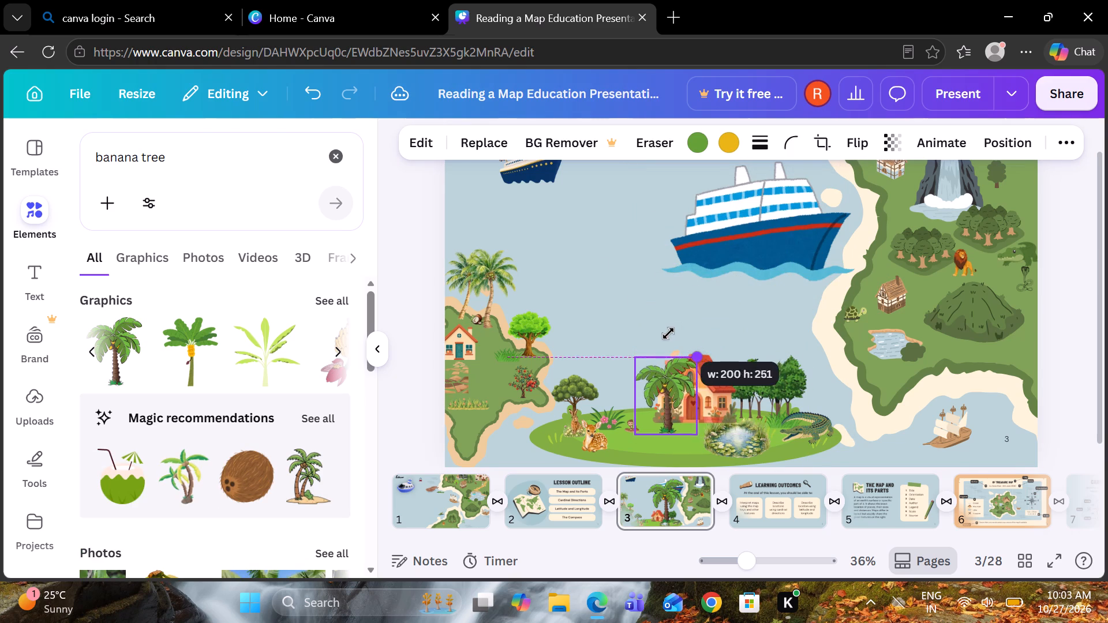
pyautogui.moveTo(668, 333); pyautogui.dragTo(657, 342)
pyautogui.moveTo(673, 412); pyautogui.dragTo(635, 434)
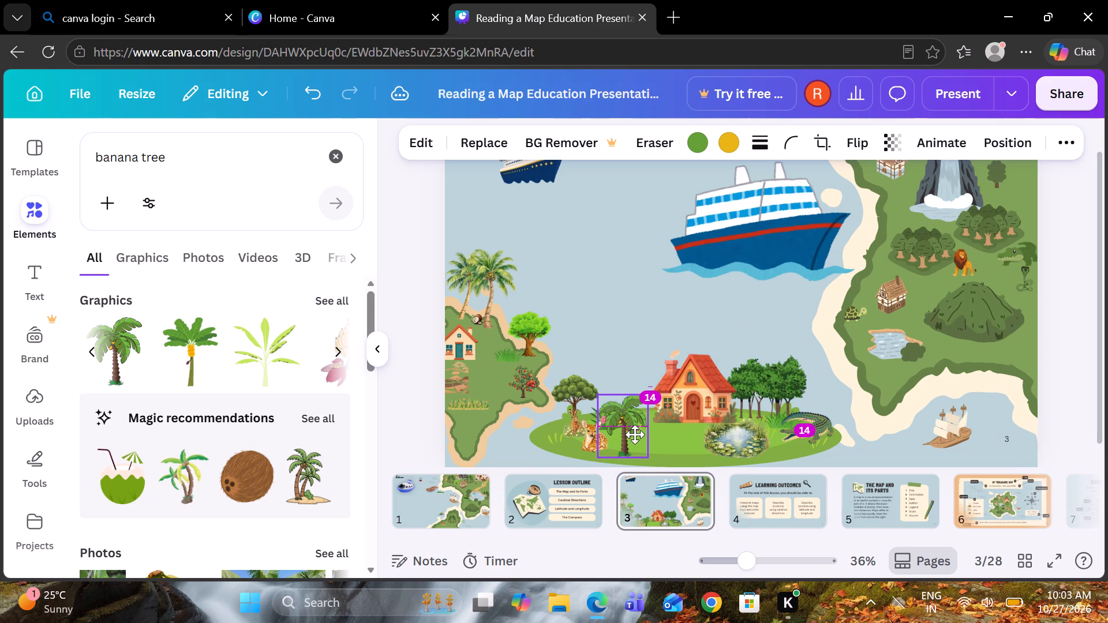
pyautogui.moveTo(635, 434); pyautogui.dragTo(585, 422)
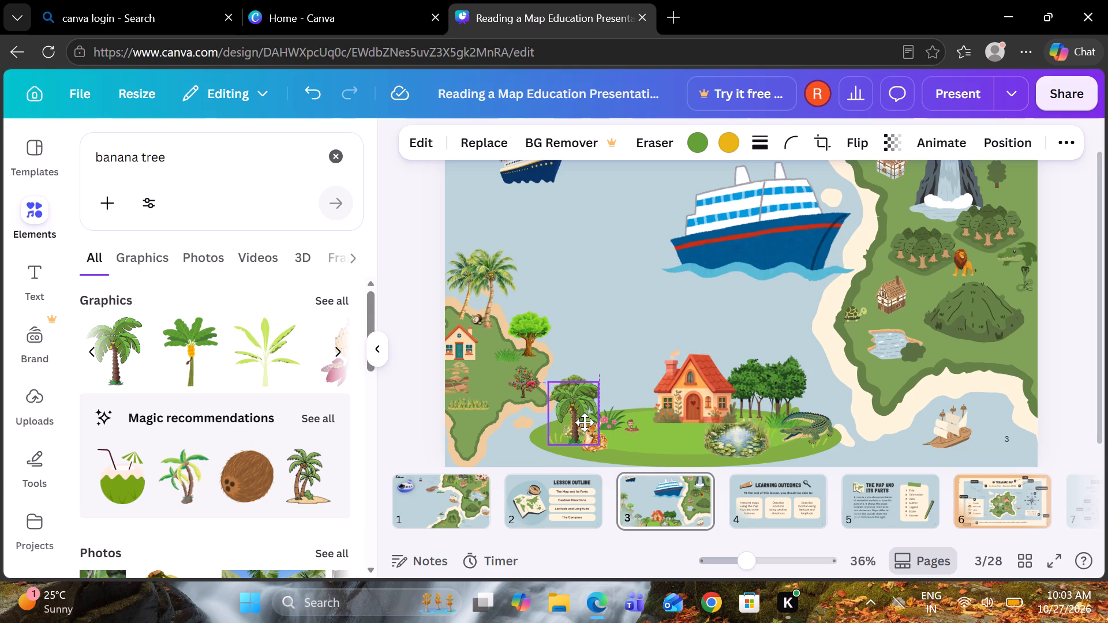
pyautogui.moveTo(585, 422); pyautogui.dragTo(574, 422)
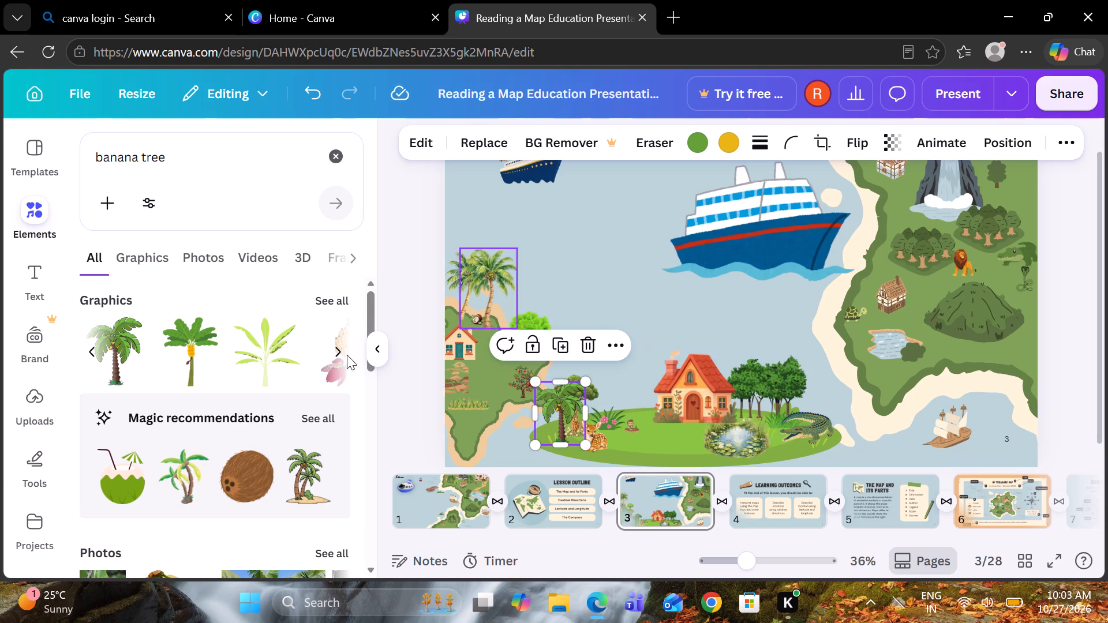
# Add the slender banana plant with hanging fruit, shrink it to about two-fifths and place it beside the western island's house.
pyautogui.hscroll(-1, 302, 398)
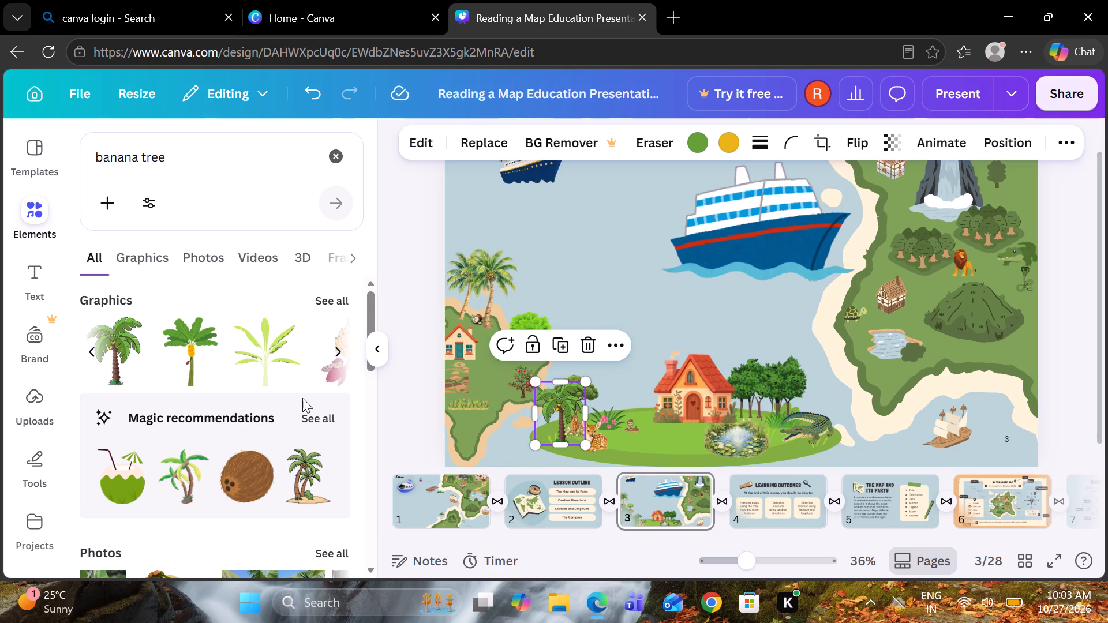
pyautogui.hscroll(-1, 302, 398)
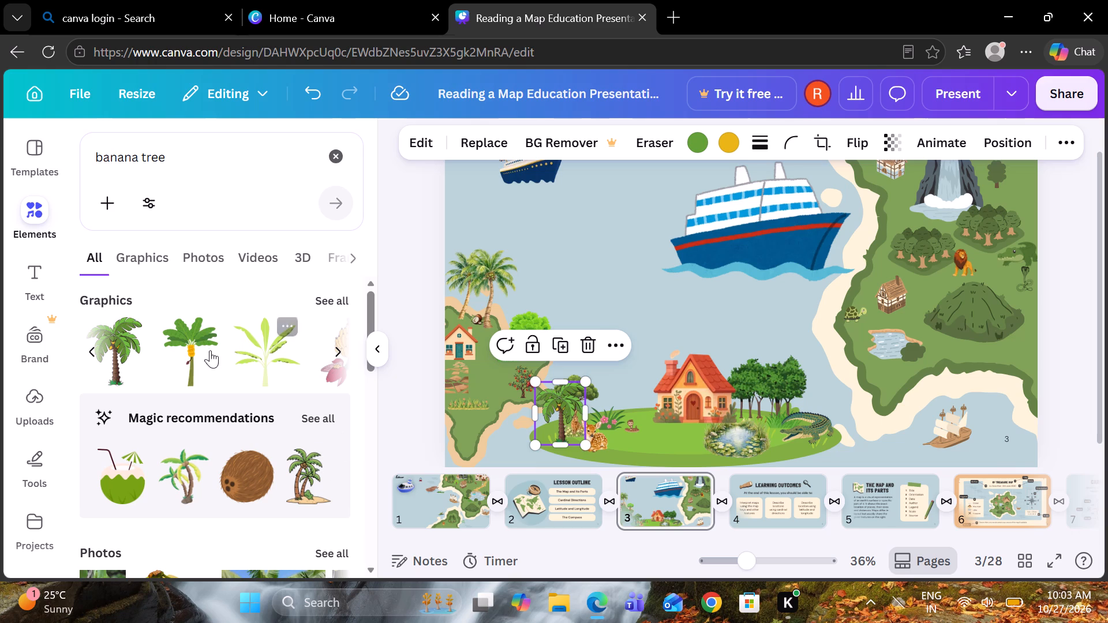
pyautogui.hscroll(3, 201, 354)
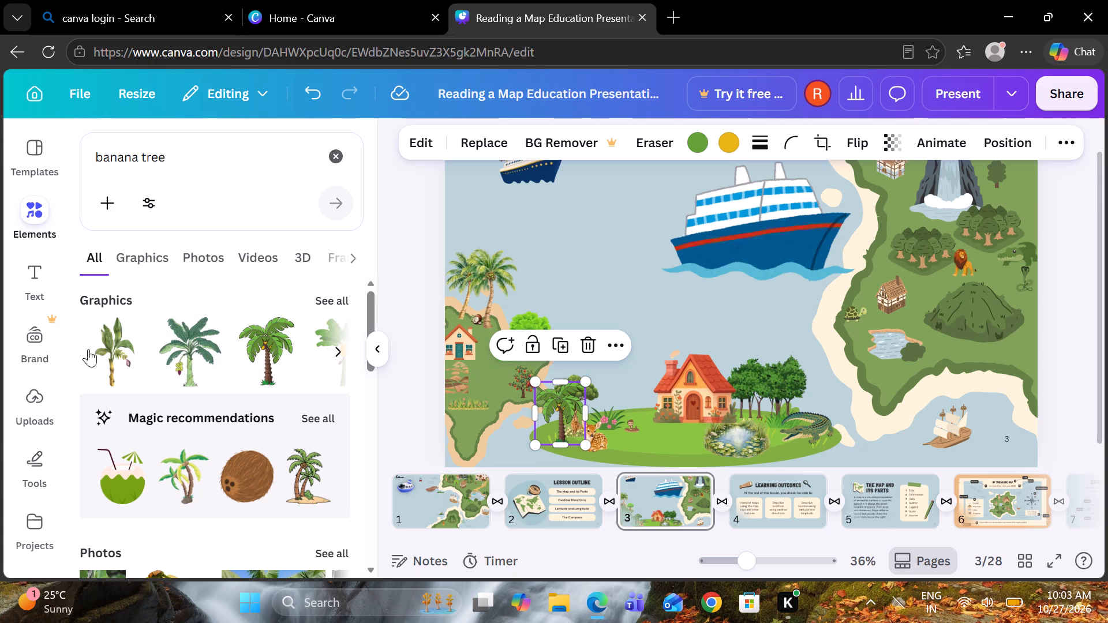
pyautogui.click(118, 351)
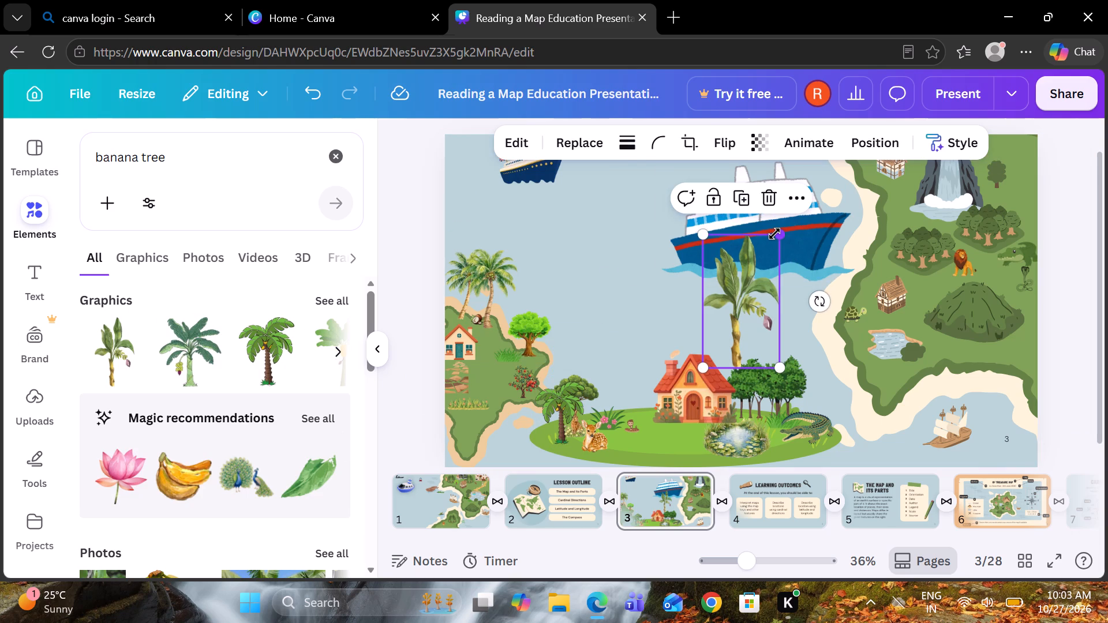
pyautogui.moveTo(774, 234); pyautogui.dragTo(736, 313)
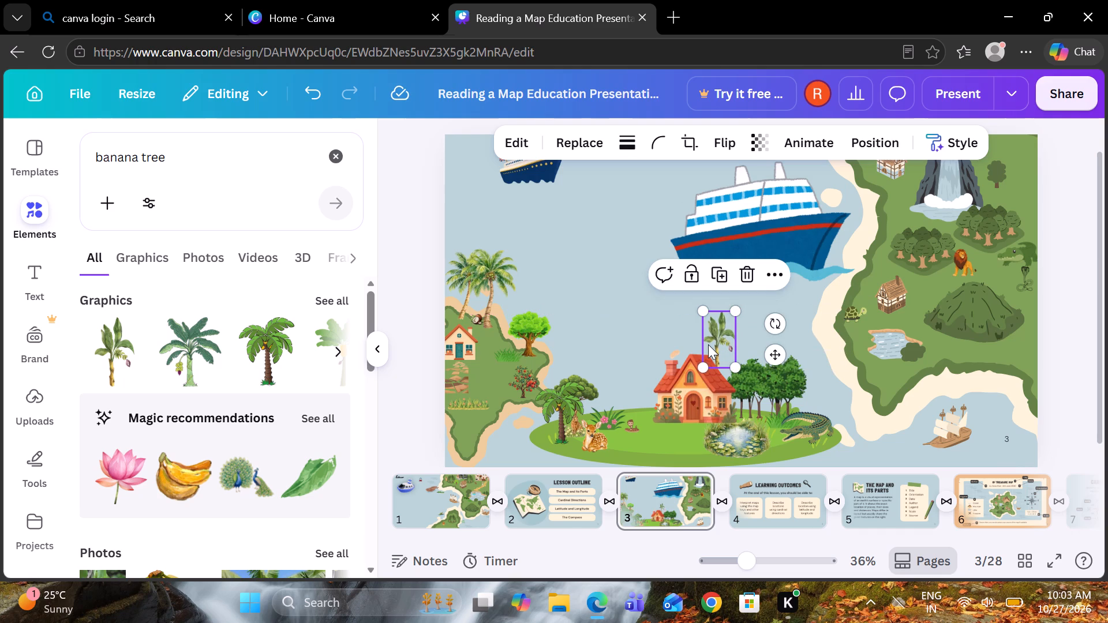
pyautogui.moveTo(708, 344); pyautogui.dragTo(488, 331)
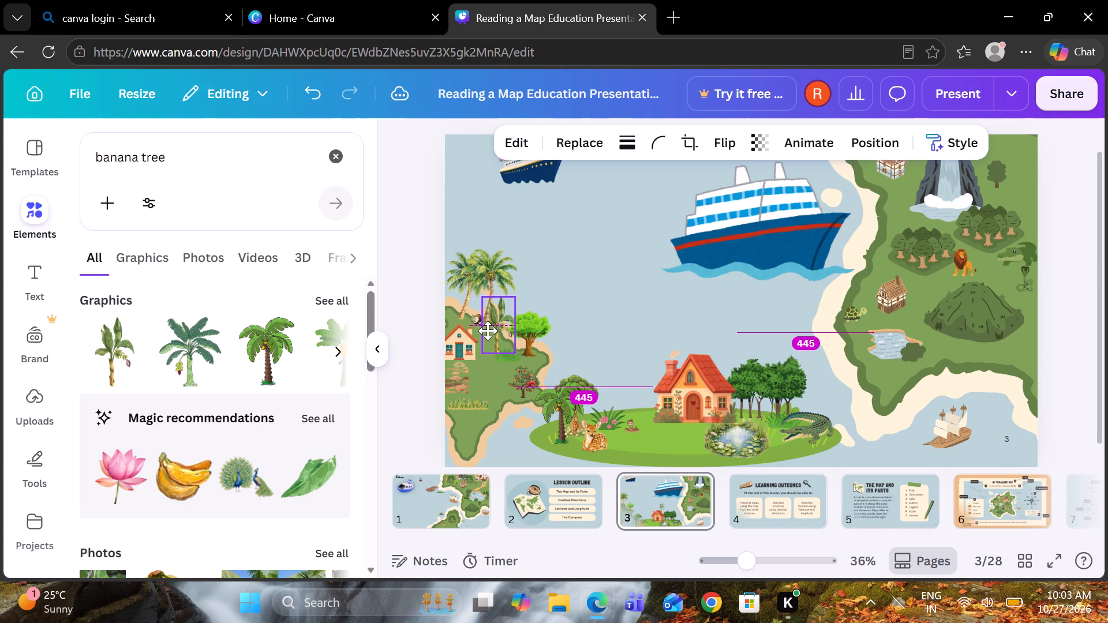
pyautogui.moveTo(488, 331); pyautogui.dragTo(478, 331)
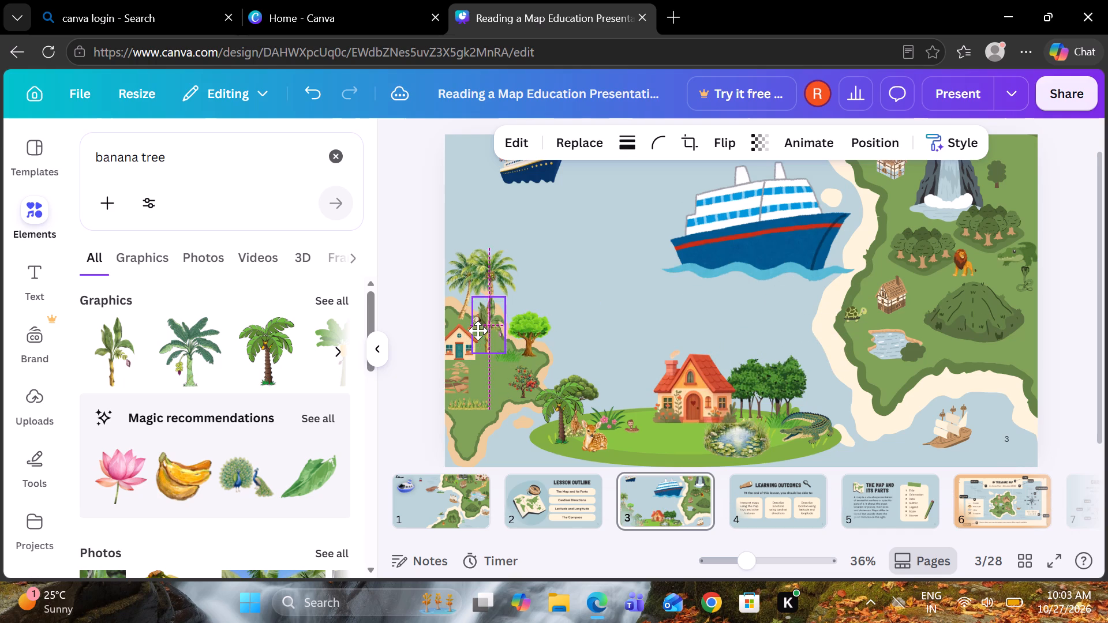
pyautogui.moveTo(478, 331); pyautogui.dragTo(478, 331)
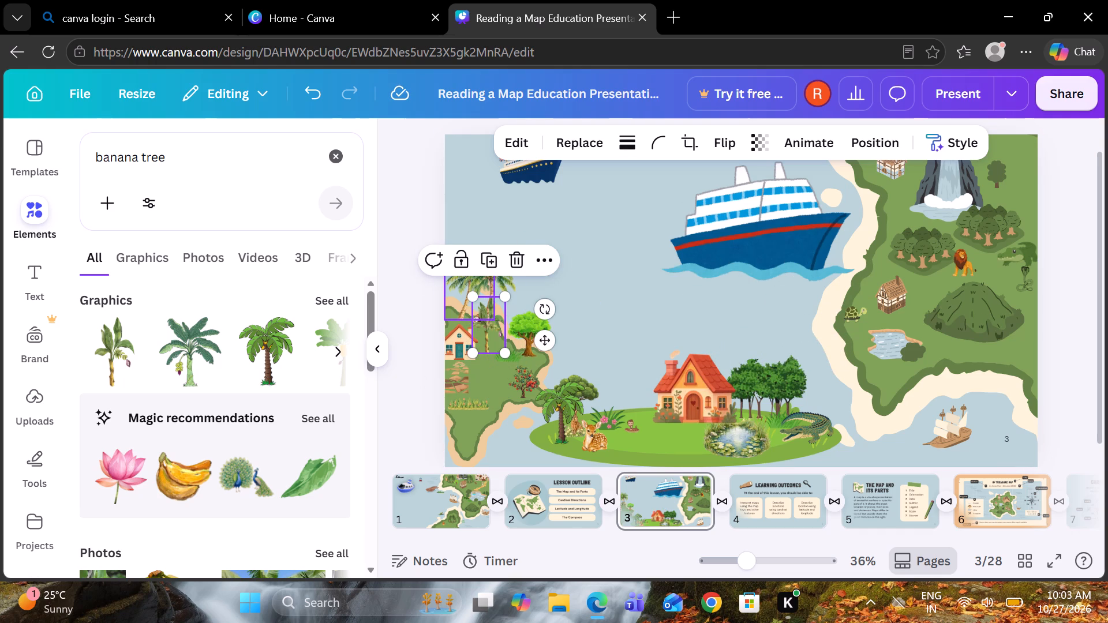
# Search the elements library for "small garden".
pyautogui.click(178, 153)
pyautogui.press('BackSpace')
pyautogui.press('BackSpace')
pyautogui.press('BackSpace')
pyautogui.press('BackSpace')
pyautogui.press('BackSpace')
pyautogui.press('BackSpace')
pyautogui.press('BackSpace')
pyautogui.press('BackSpace')
pyautogui.press('BackSpace')
pyautogui.press('BackSpace')
pyautogui.press('BackSpace')
pyautogui.press('BackSpace')
pyautogui.press('BackSpace')
pyautogui.press('BackSpace')
pyautogui.press('BackSpace')
pyautogui.press('BackSpace')
pyautogui.press('BackSpace')
pyautogui.press('BackSpace')
pyautogui.press('BackSpace')
pyautogui.press('BackSpace')
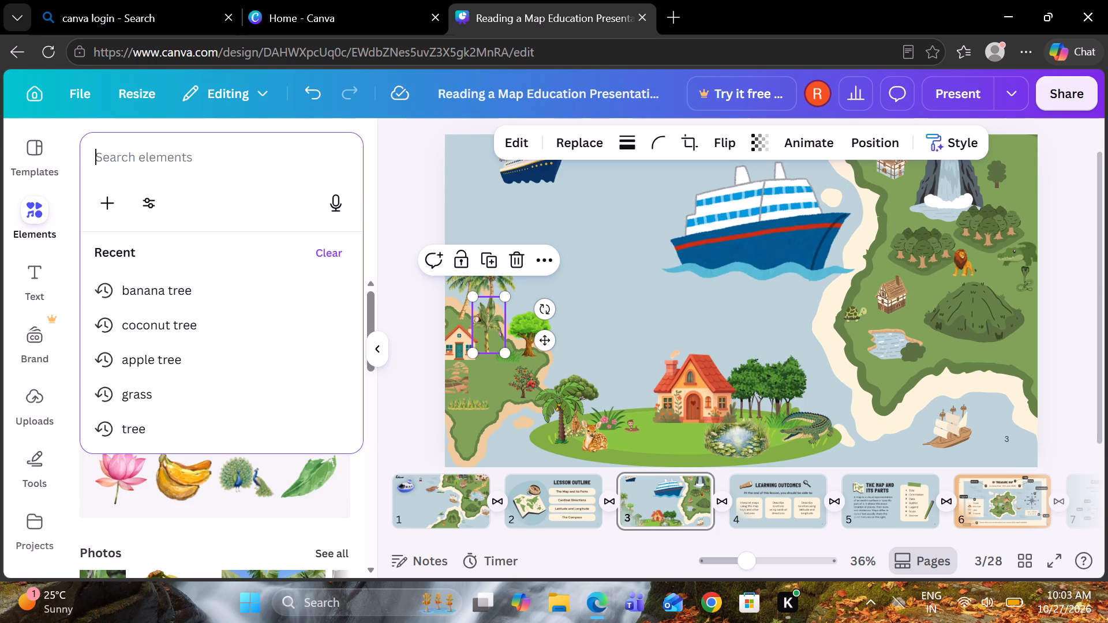
pyautogui.write('small')
pyautogui.press('space')
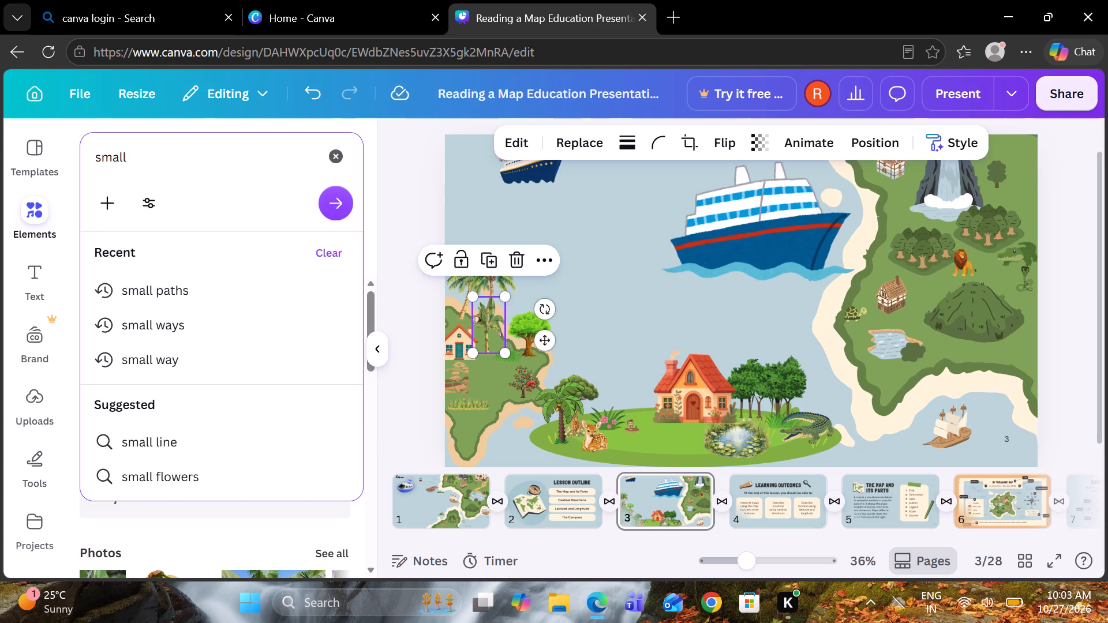
pyautogui.write('garden')
pyautogui.press('Return')
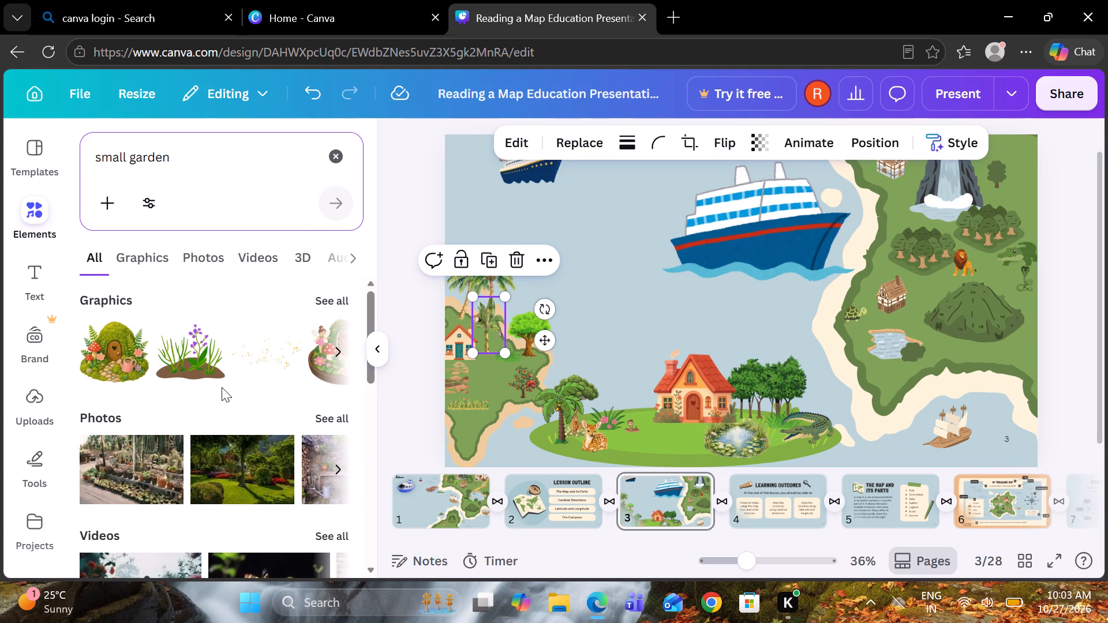
# Look through the small garden results for a graphic that suits the map's islands.
pyautogui.hscroll(-2, 274, 339)
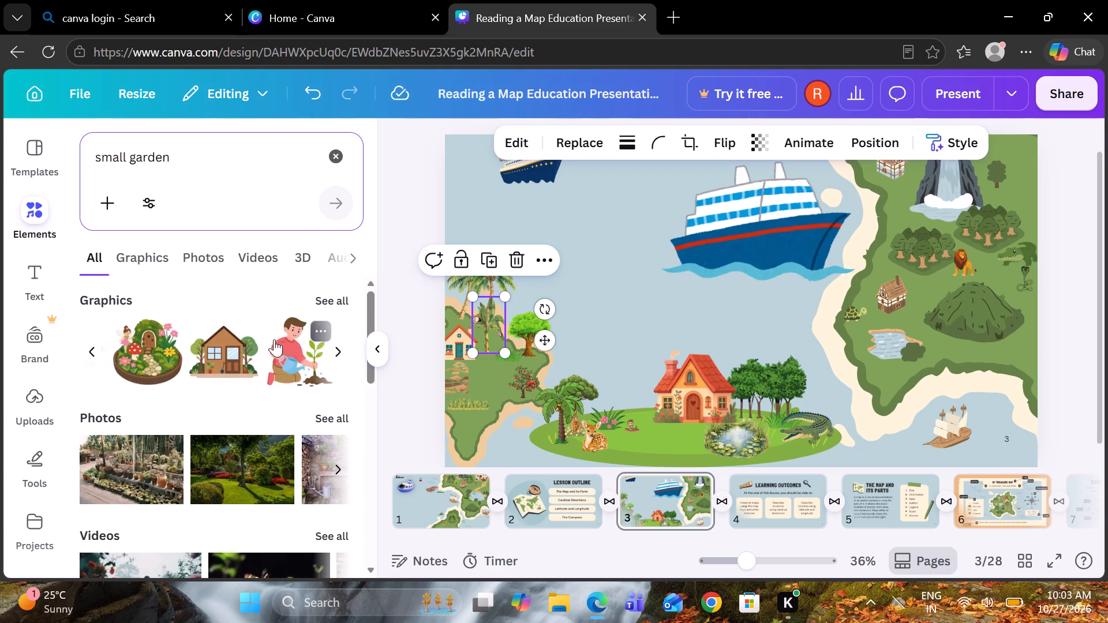
pyautogui.hscroll(-1, 274, 339)
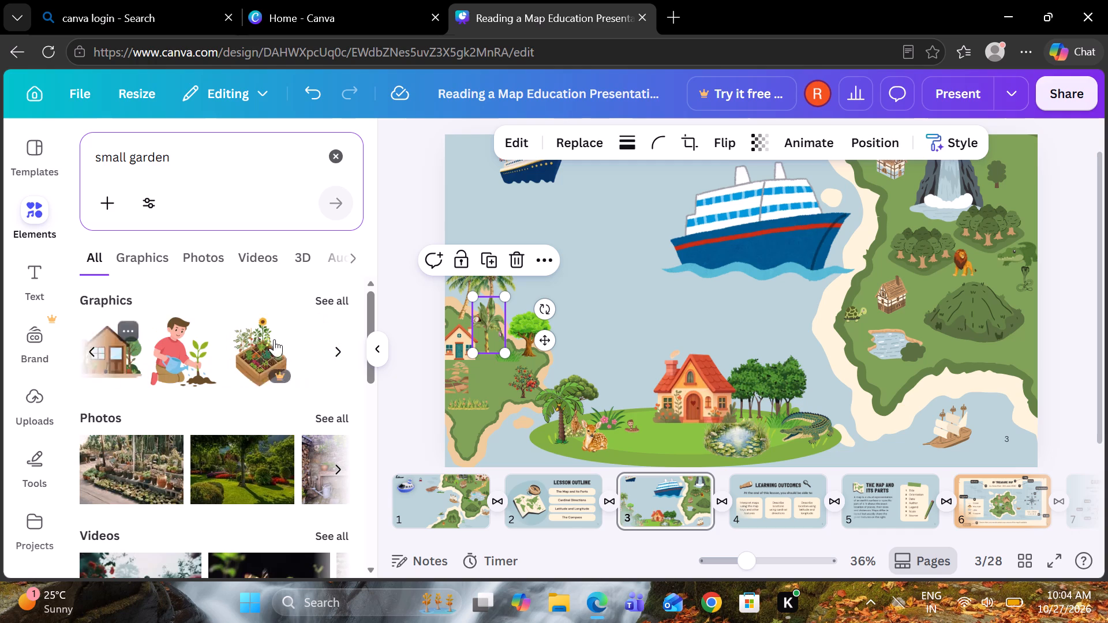
pyautogui.hscroll(-3, 274, 339)
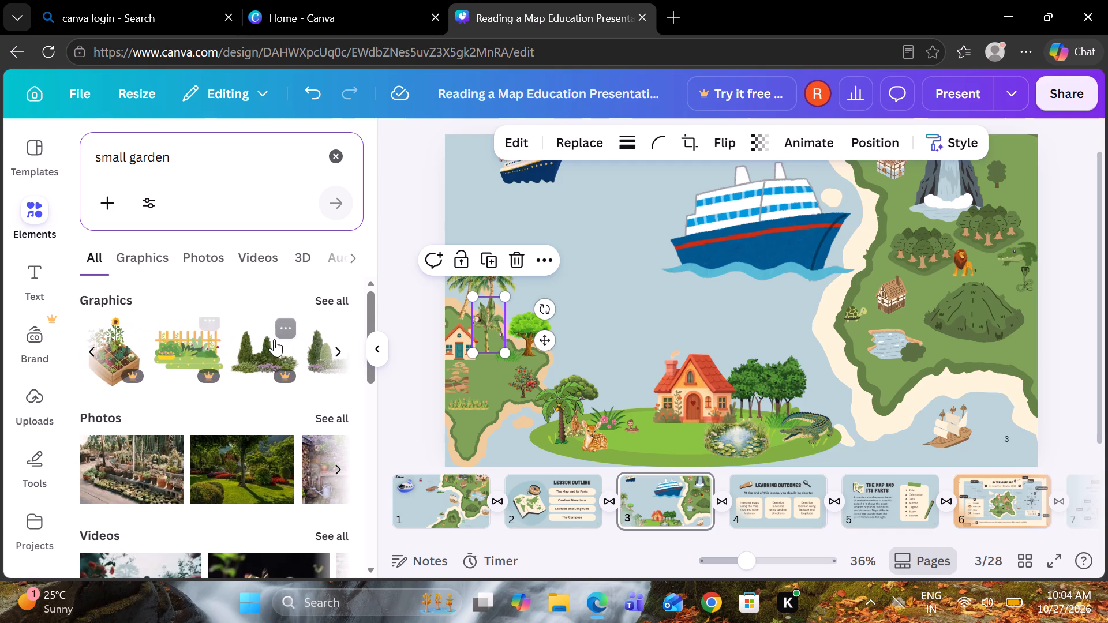
pyautogui.hscroll(-3, 274, 339)
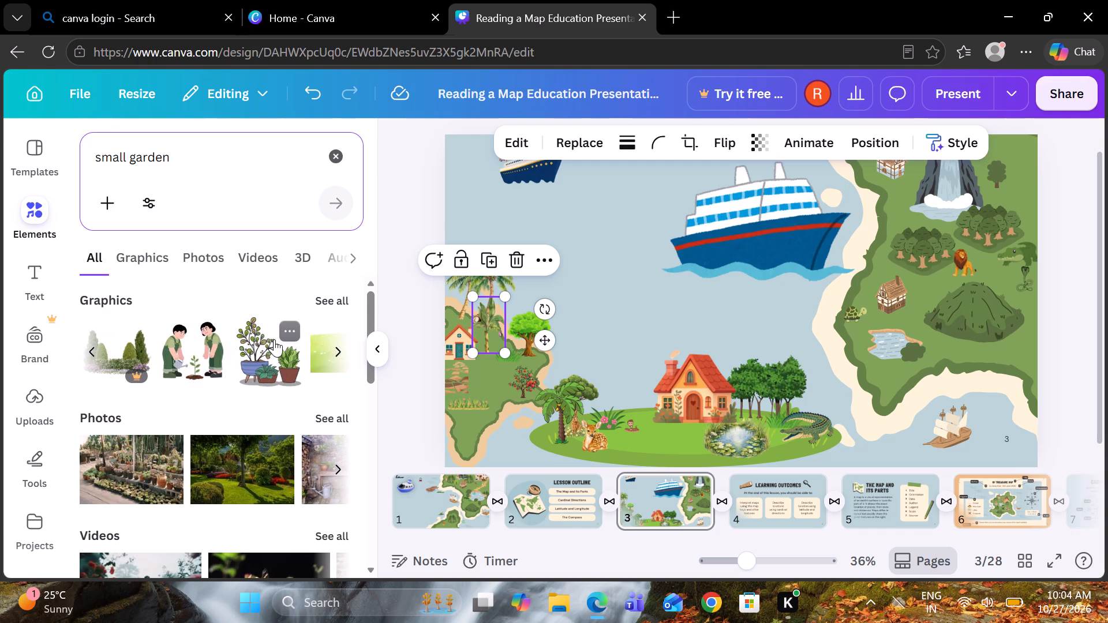
pyautogui.hscroll(-1, 274, 339)
pyautogui.hscroll(1, 274, 339)
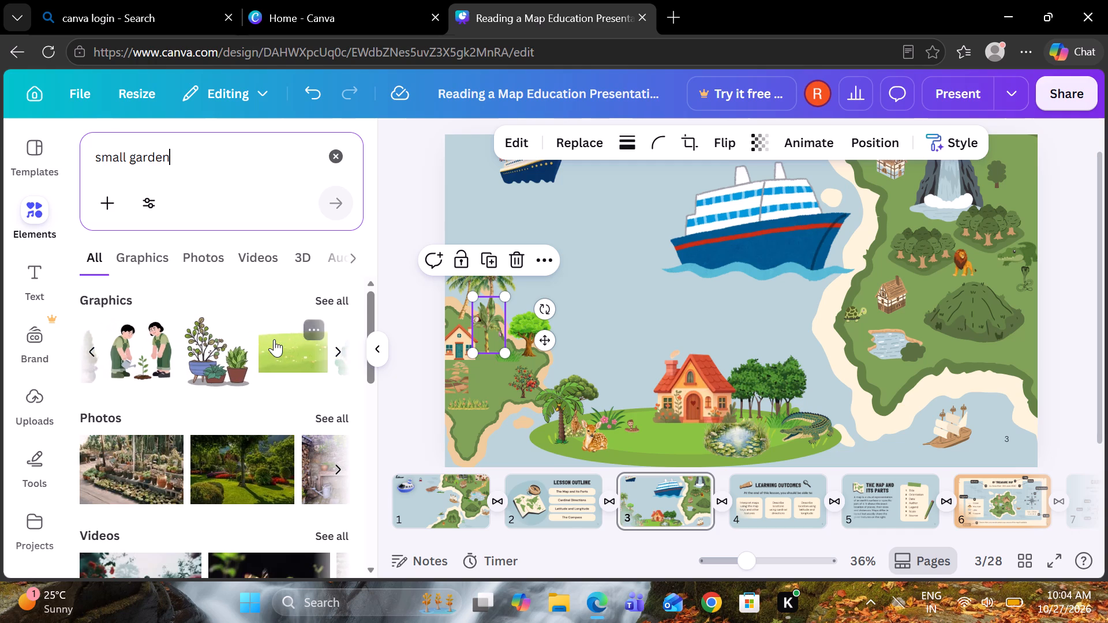
pyautogui.scroll(-4, 143, 464)
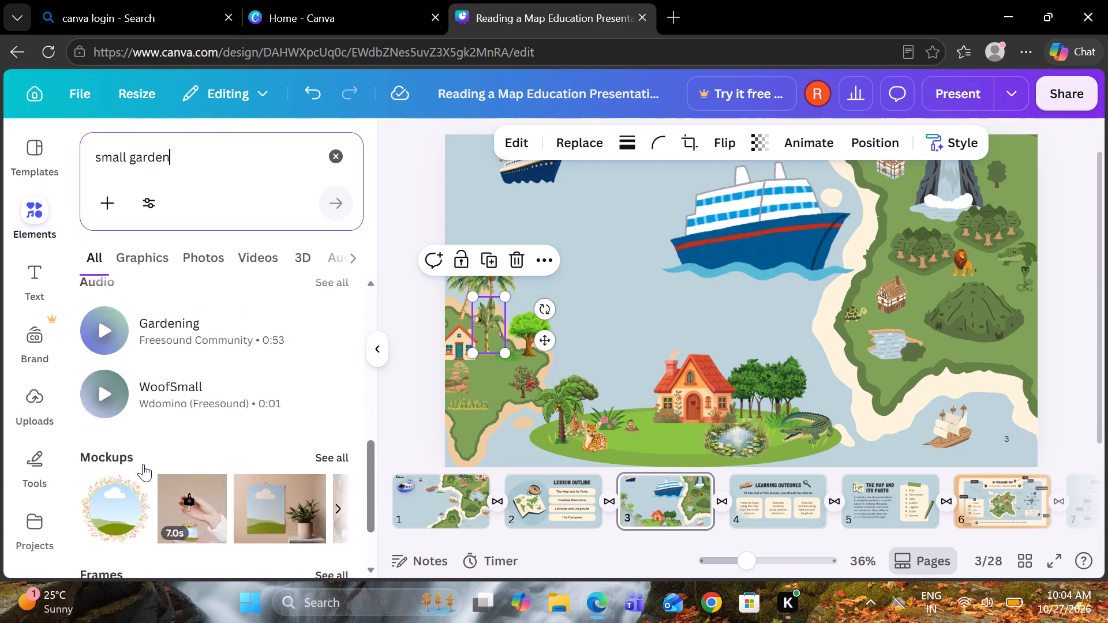
pyautogui.scroll(-1, 143, 464)
pyautogui.scroll(5, 143, 464)
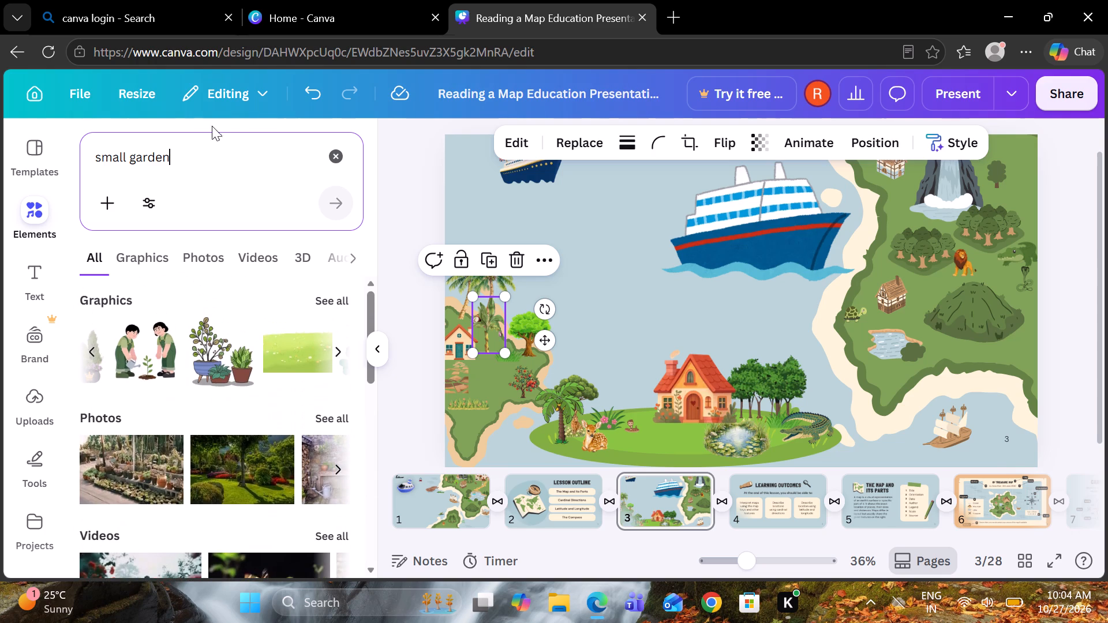
# Search the elements library for "dog".
pyautogui.press('BackSpace')
pyautogui.press('BackSpace')
pyautogui.press('BackSpace')
pyautogui.press('BackSpace')
pyautogui.press('BackSpace')
pyautogui.press('BackSpace')
pyautogui.press('BackSpace')
pyautogui.press('BackSpace')
pyautogui.press('BackSpace')
pyautogui.press('BackSpace')
pyautogui.press('BackSpace')
pyautogui.press('BackSpace')
pyautogui.press('BackSpace')
pyautogui.press('BackSpace')
pyautogui.press('BackSpace')
pyautogui.press('BackSpace')
pyautogui.press('BackSpace')
pyautogui.press('BackSpace')
pyautogui.press('BackSpace')
pyautogui.press('BackSpace')
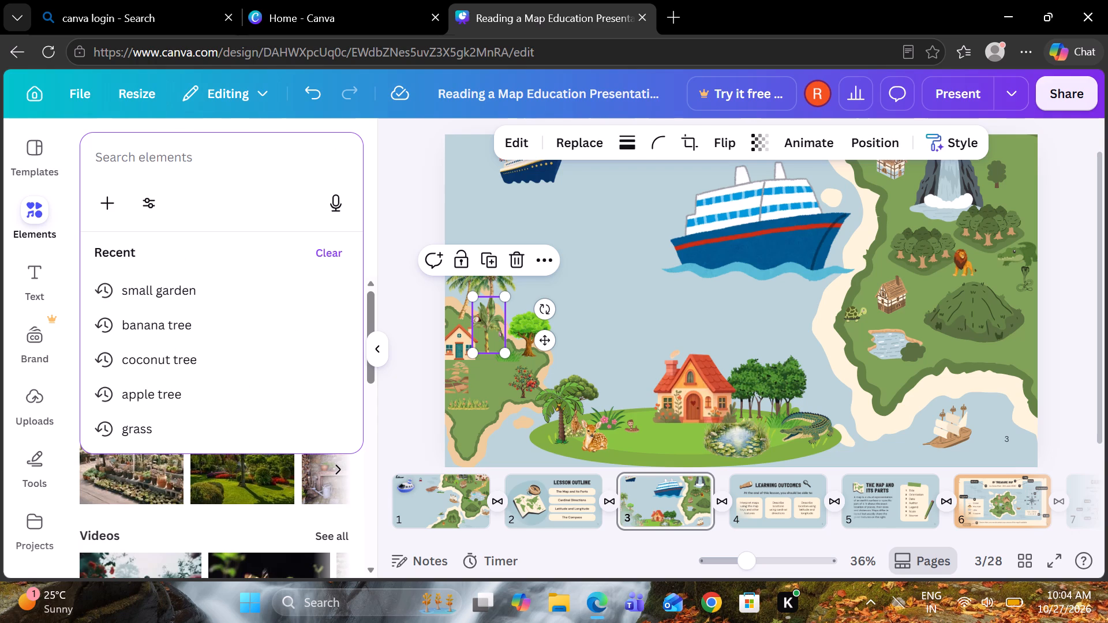
pyautogui.write('dog')
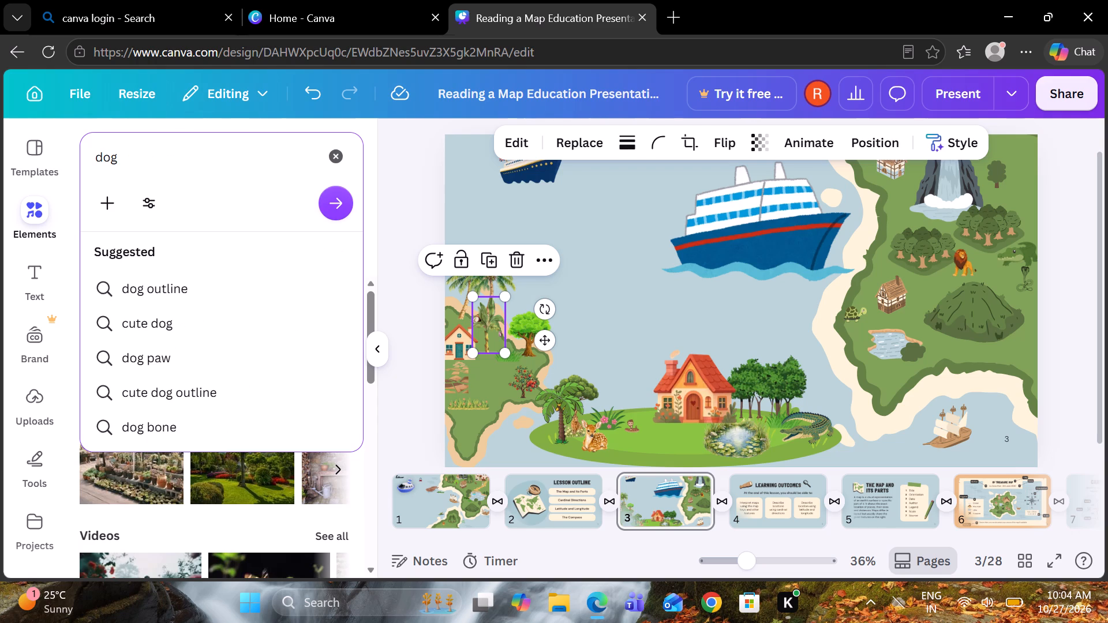
pyautogui.press('Return')
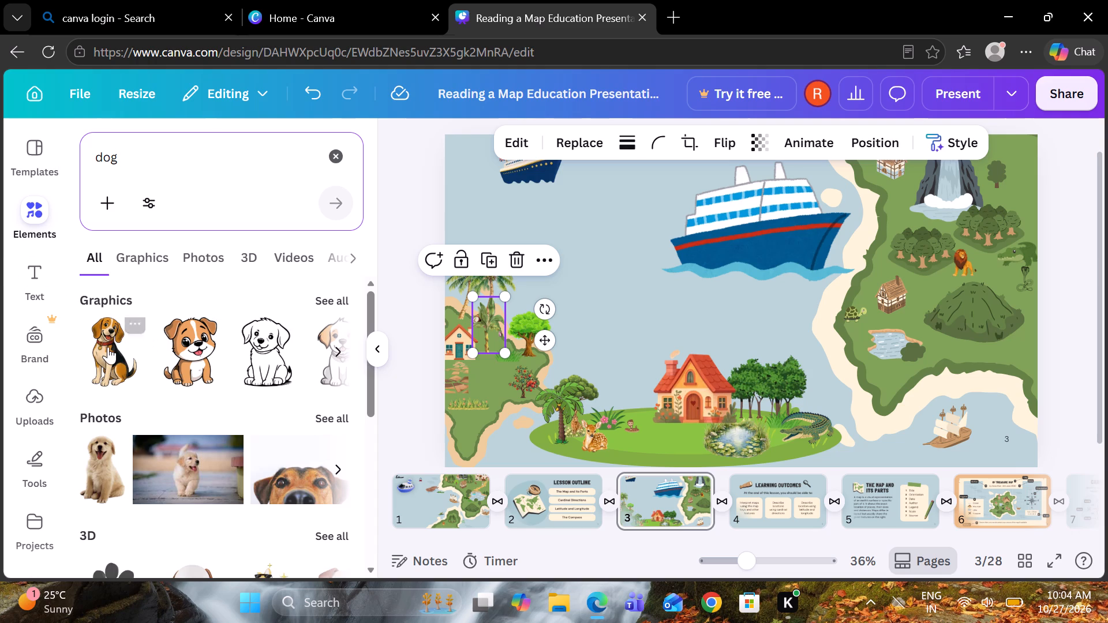
# Add the sitting brown-and-black beagle graphic and shrink it to about 52 by 80.
pyautogui.hscroll(-2, 214, 329)
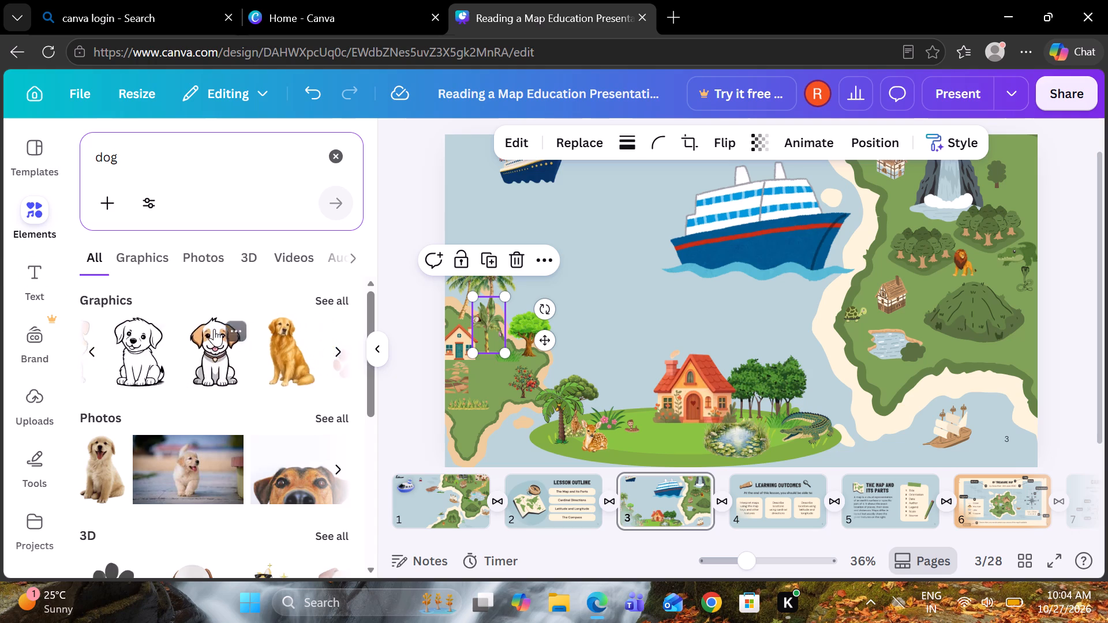
pyautogui.hscroll(-1, 214, 329)
pyautogui.hscroll(2, 214, 329)
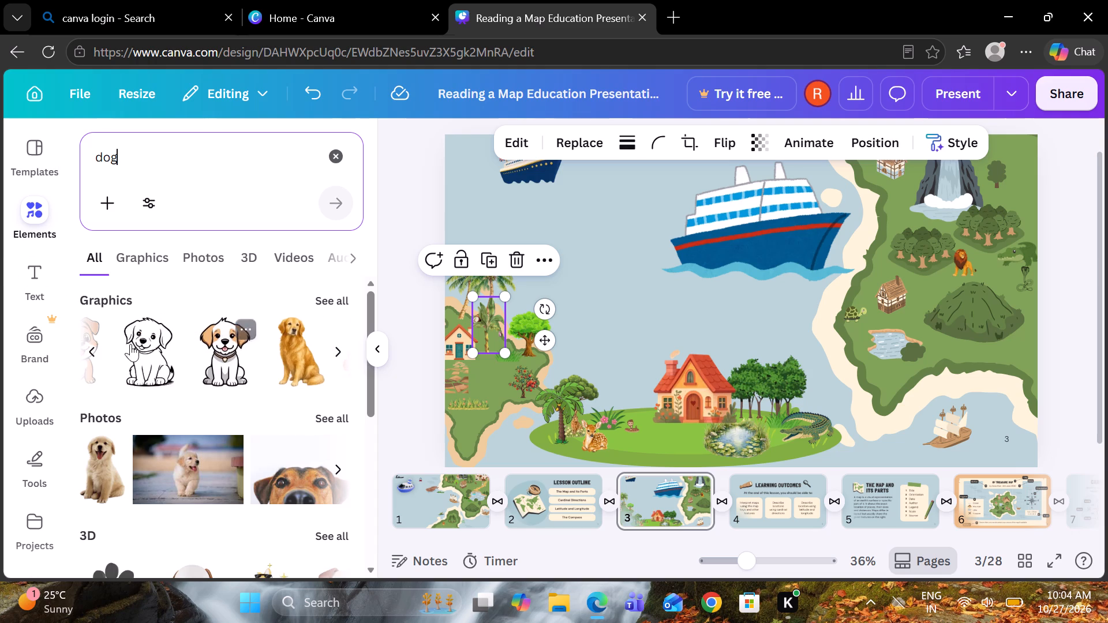
pyautogui.hscroll(1, 118, 341)
pyautogui.hscroll(1, 219, 346)
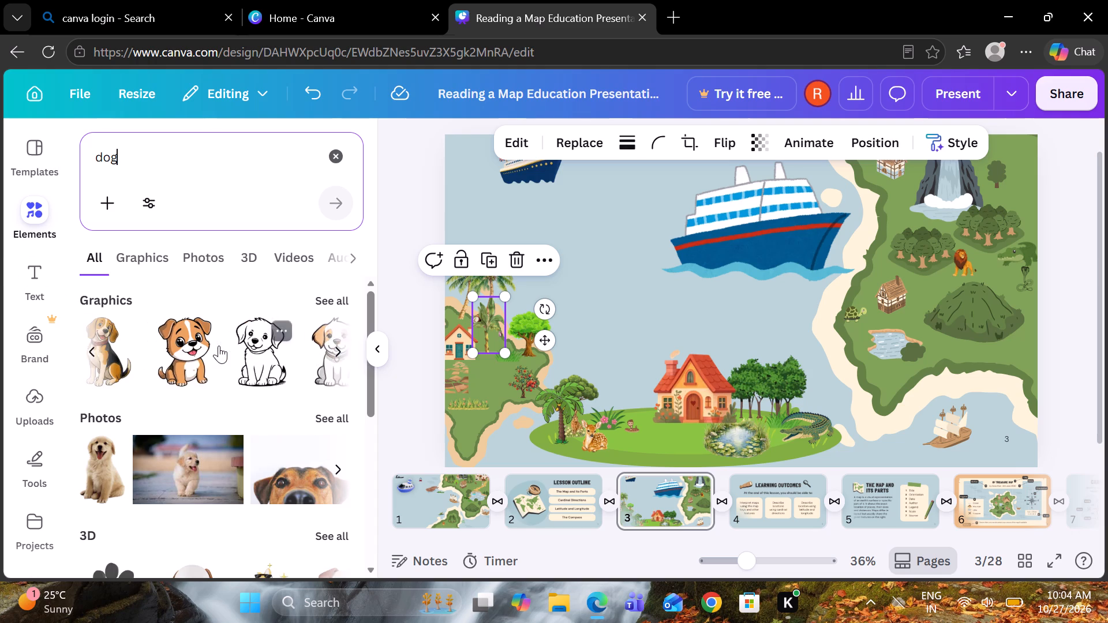
pyautogui.click(99, 355)
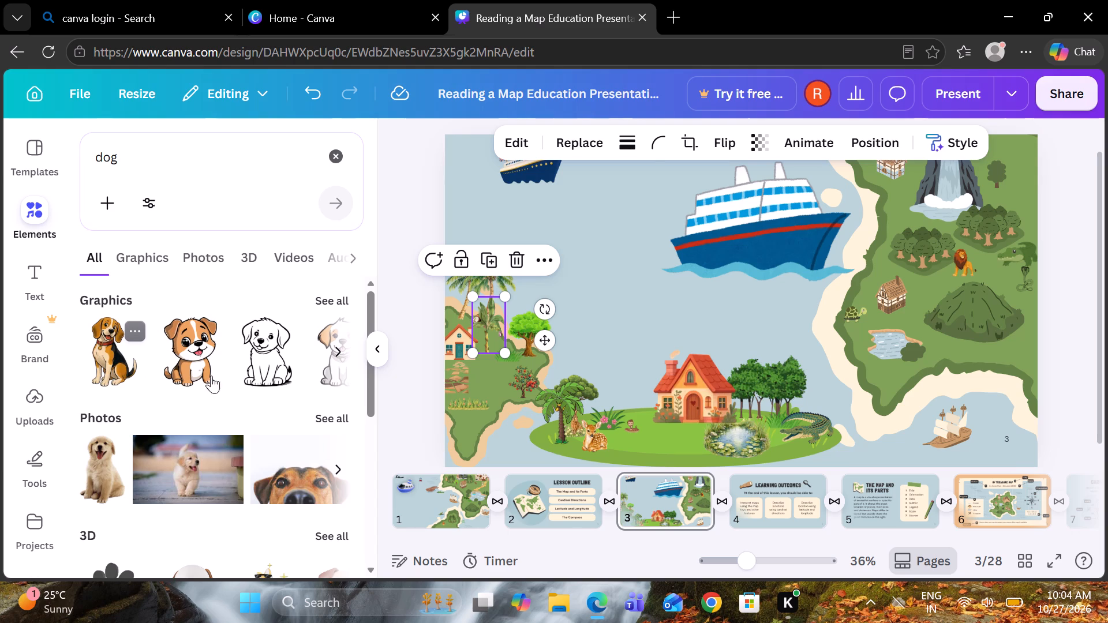
pyautogui.moveTo(830, 163); pyautogui.dragTo(634, 369)
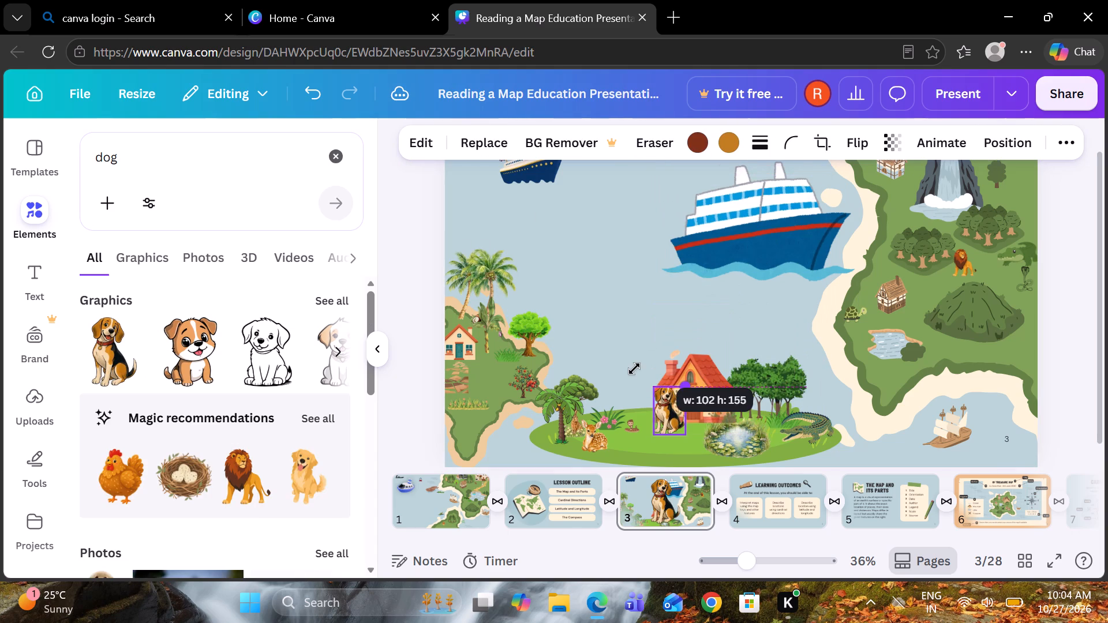
pyautogui.moveTo(634, 369); pyautogui.dragTo(630, 377)
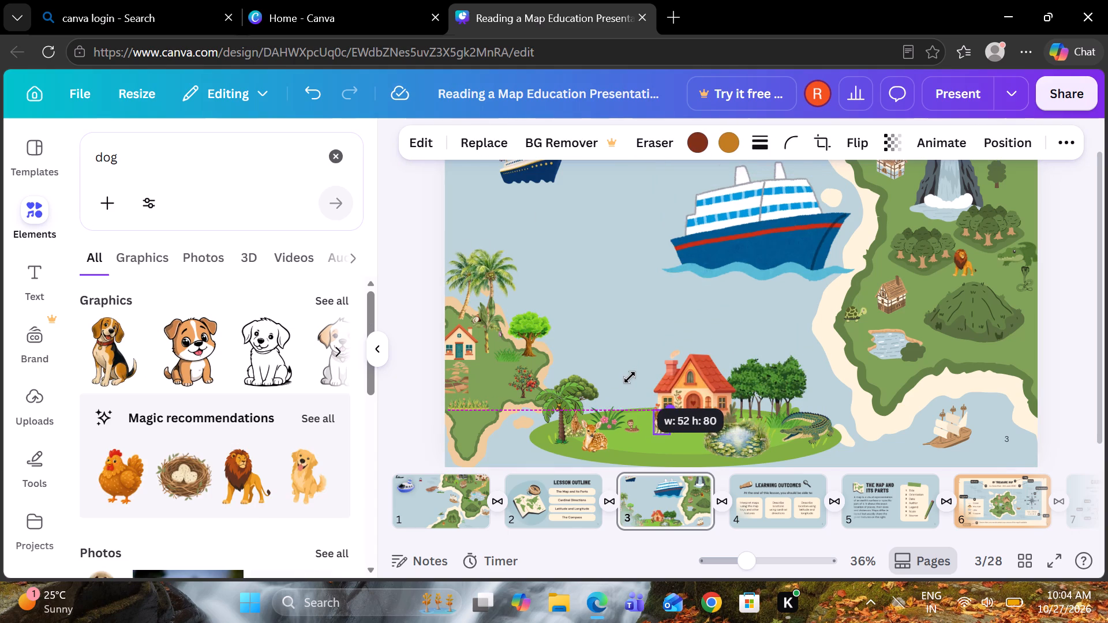
pyautogui.moveTo(630, 377); pyautogui.dragTo(630, 378)
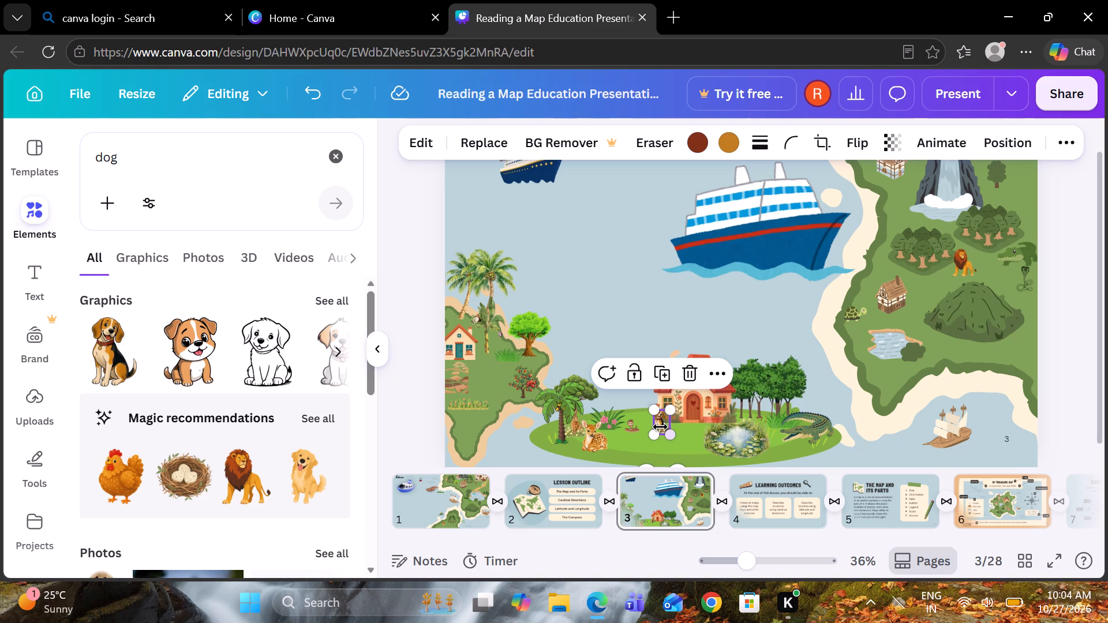
# Move the dog onto the path below the western island's house and shrink it to roughly half its size.
pyautogui.moveTo(661, 424); pyautogui.dragTo(546, 394)
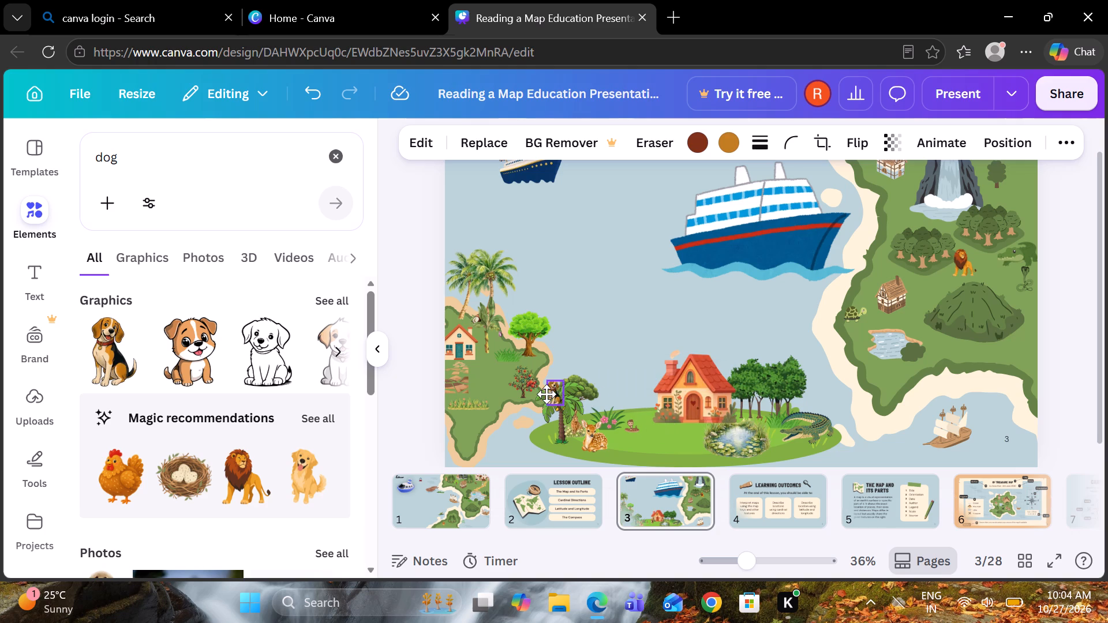
pyautogui.moveTo(546, 394); pyautogui.dragTo(466, 362)
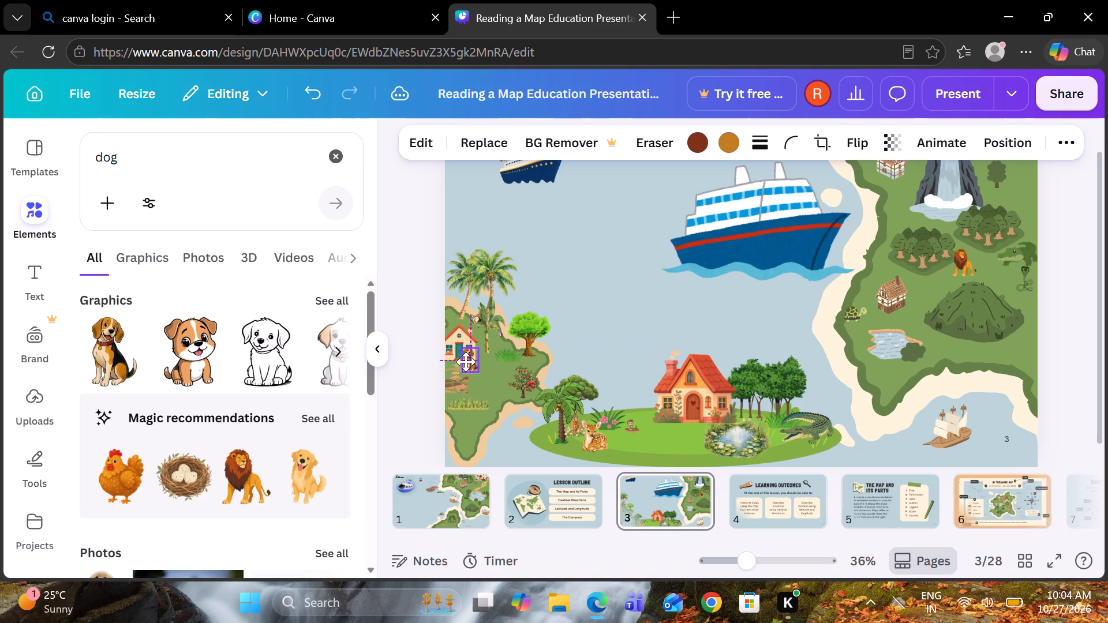
pyautogui.moveTo(466, 362); pyautogui.dragTo(462, 373)
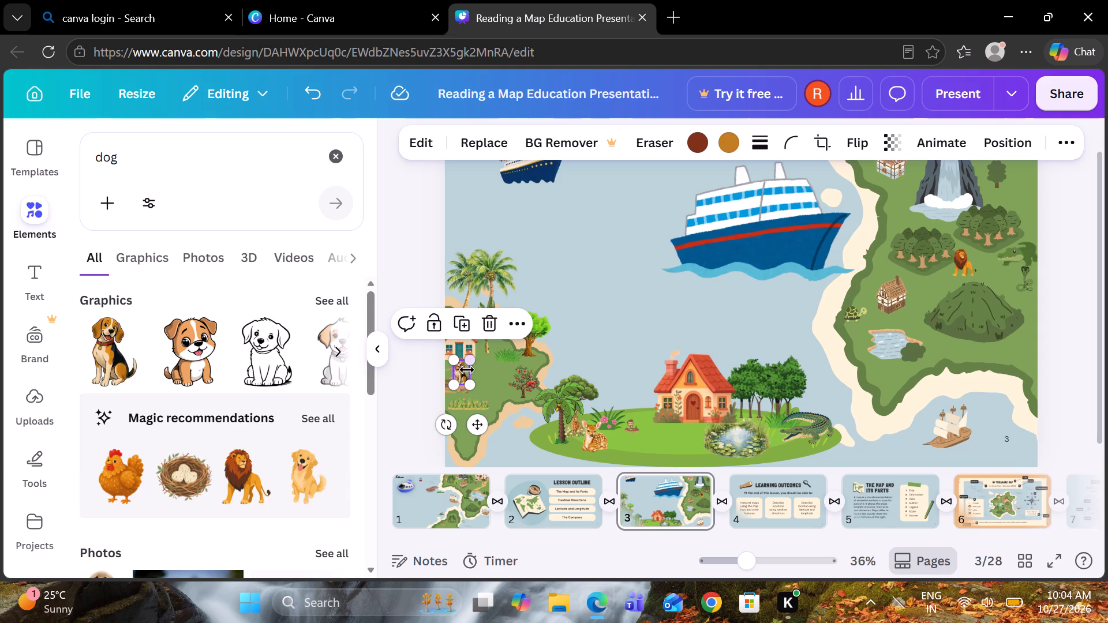
pyautogui.moveTo(467, 359); pyautogui.dragTo(465, 371)
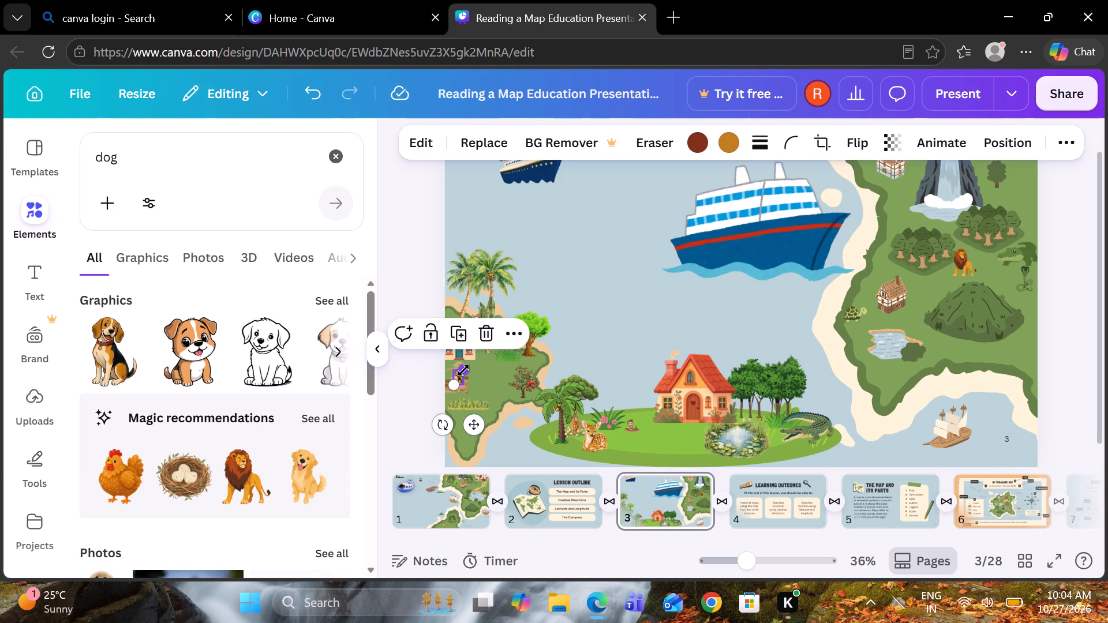
pyautogui.click(679, 293)
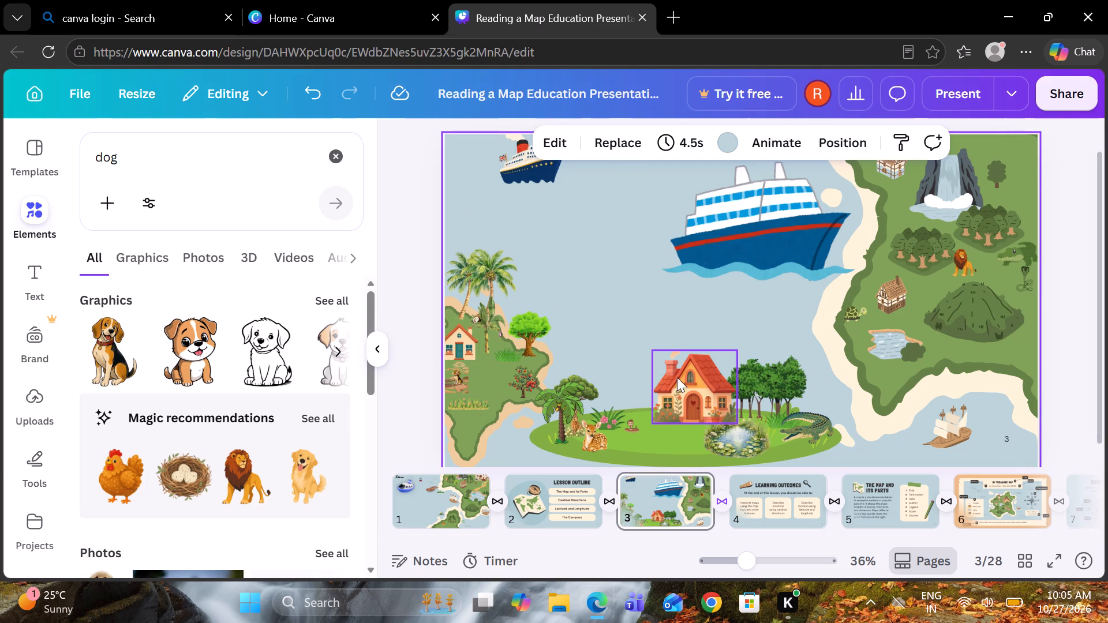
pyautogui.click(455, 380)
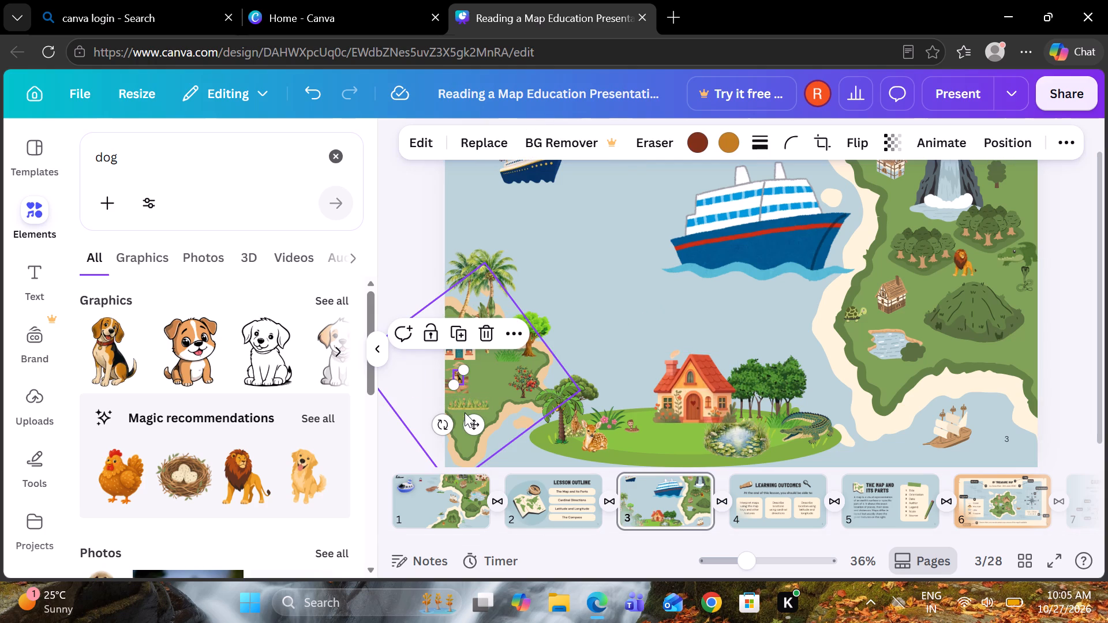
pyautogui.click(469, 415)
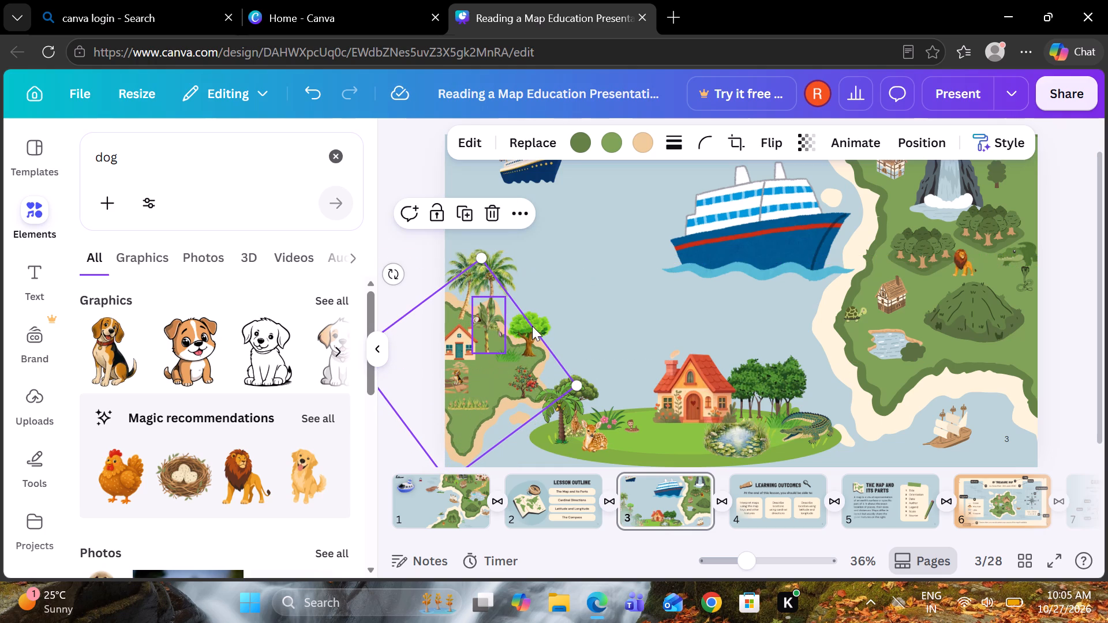
# Move the small dog up beside the lower corner of the western island's house.
pyautogui.click(456, 382)
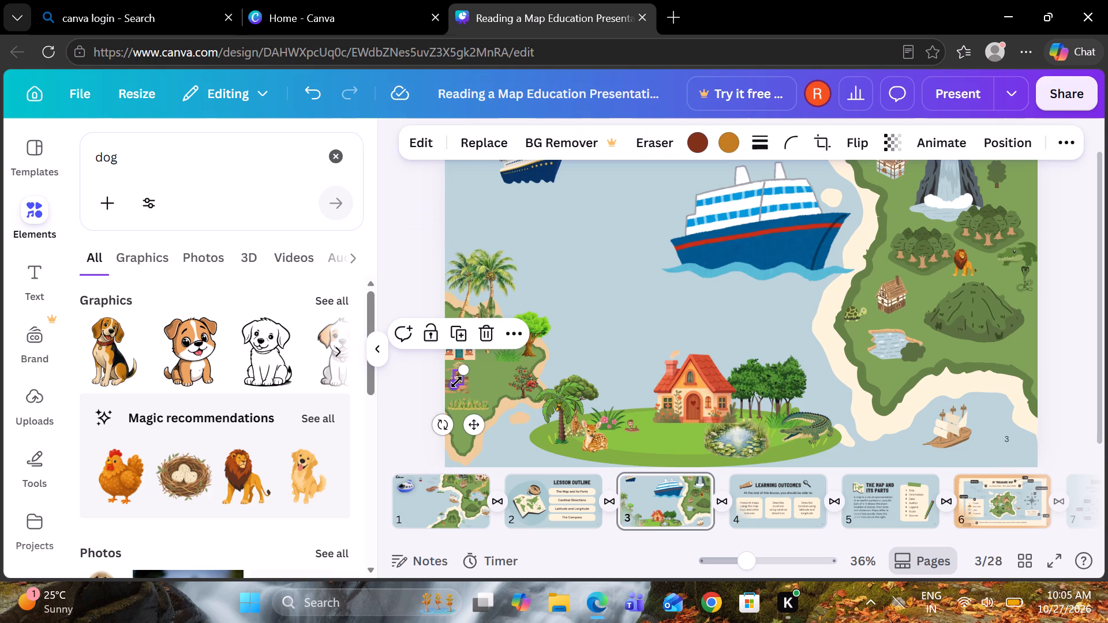
pyautogui.moveTo(473, 424); pyautogui.dragTo(492, 412)
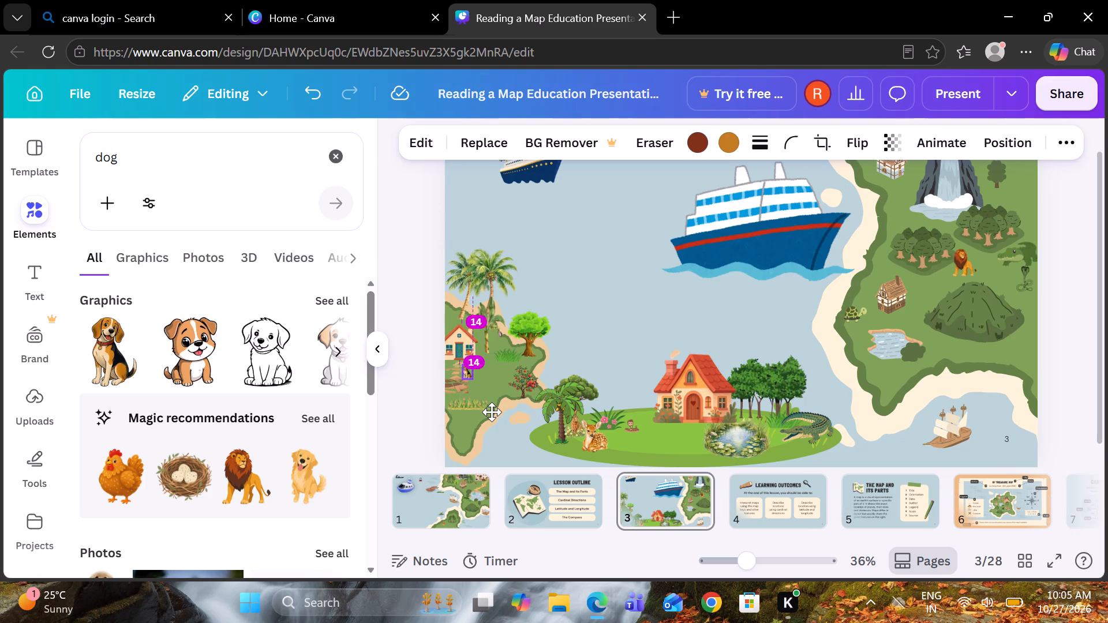
pyautogui.moveTo(492, 412); pyautogui.dragTo(493, 410)
pyautogui.click(608, 320)
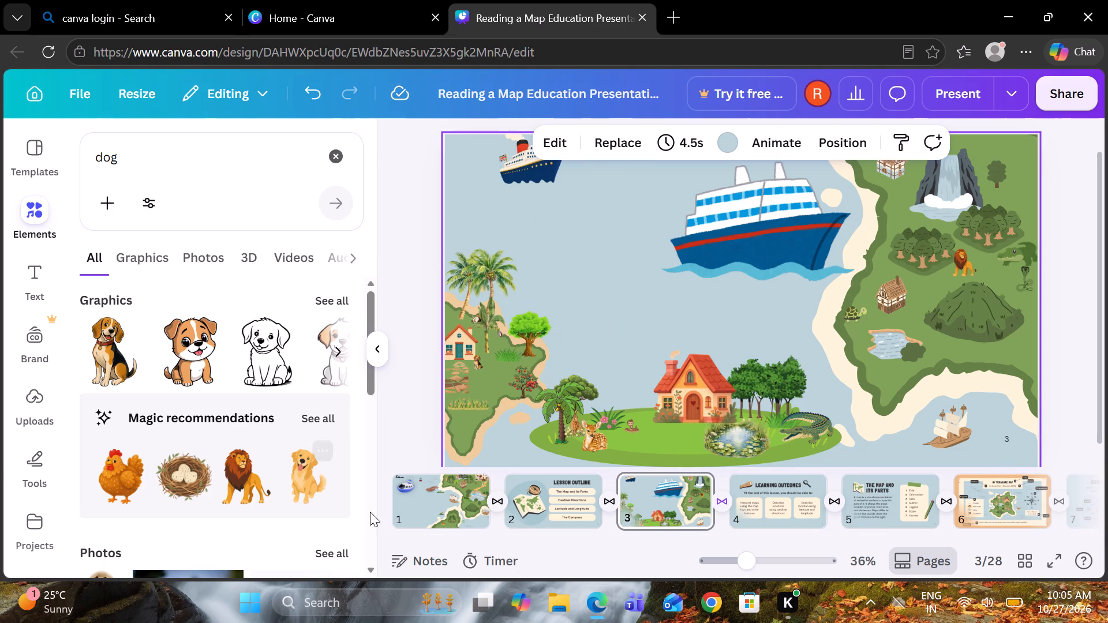
# Search the elements library for "goat".
pyautogui.click(130, 153)
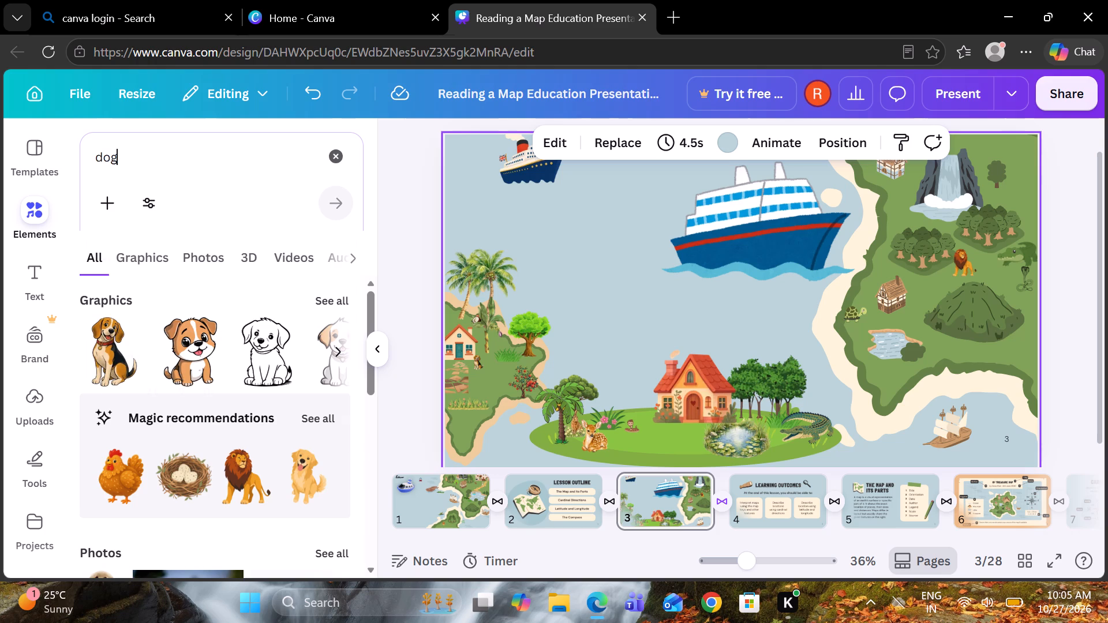
pyautogui.press('BackSpace')
pyautogui.press('BackSpace')
pyautogui.press('BackSpace')
pyautogui.press('BackSpace')
pyautogui.press('BackSpace')
pyautogui.press('BackSpace')
pyautogui.press('BackSpace')
pyautogui.press('BackSpace')
pyautogui.press('BackSpace')
pyautogui.press('BackSpace')
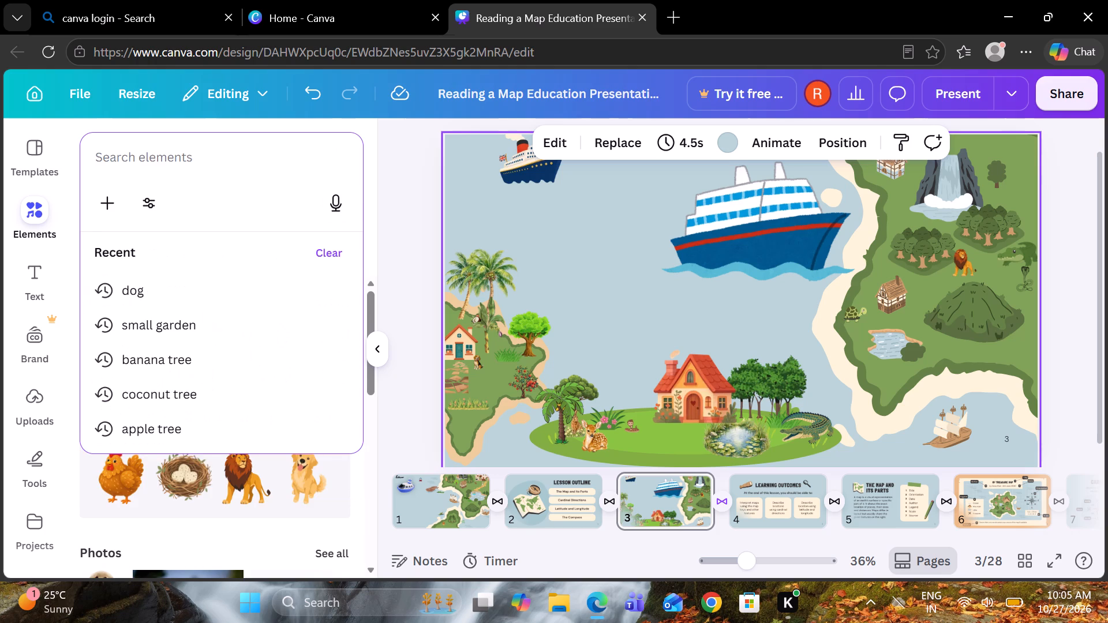
pyautogui.write('goat')
pyautogui.press('Return')
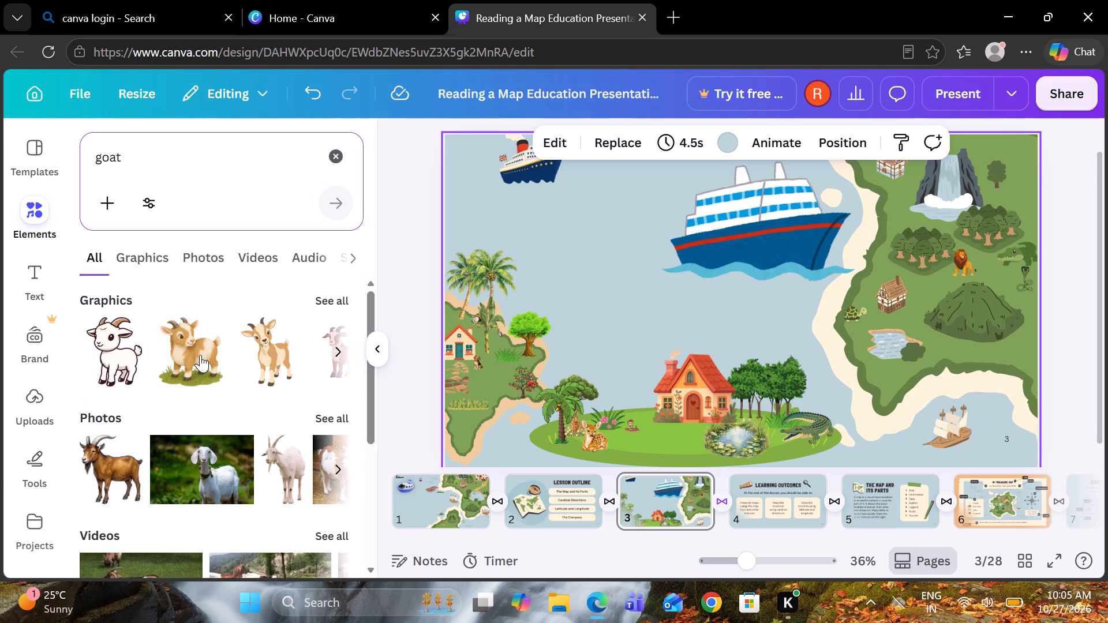
# Add the standing tan-and-white goat graphic and shrink it to roughly the dog's size.
pyautogui.click(273, 356)
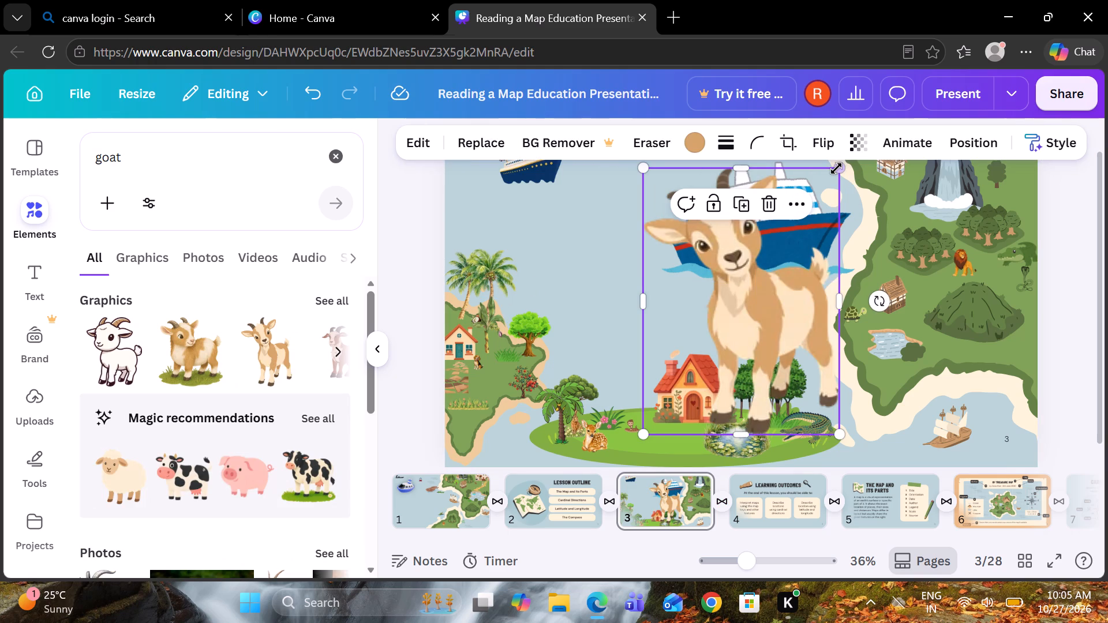
pyautogui.moveTo(836, 168); pyautogui.dragTo(675, 376)
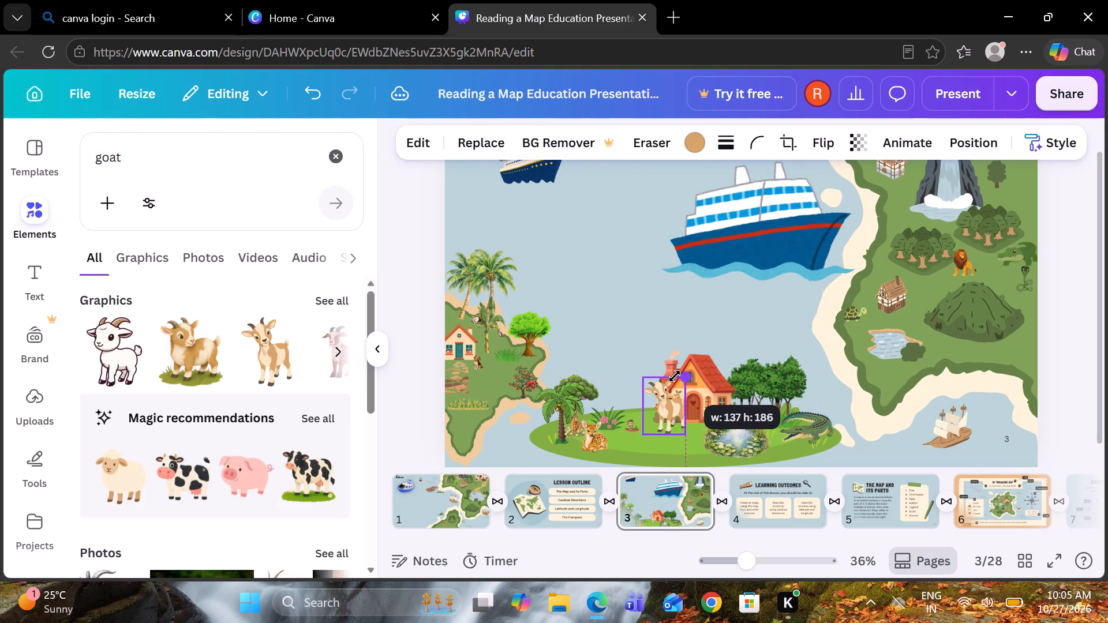
pyautogui.moveTo(675, 376); pyautogui.dragTo(675, 382)
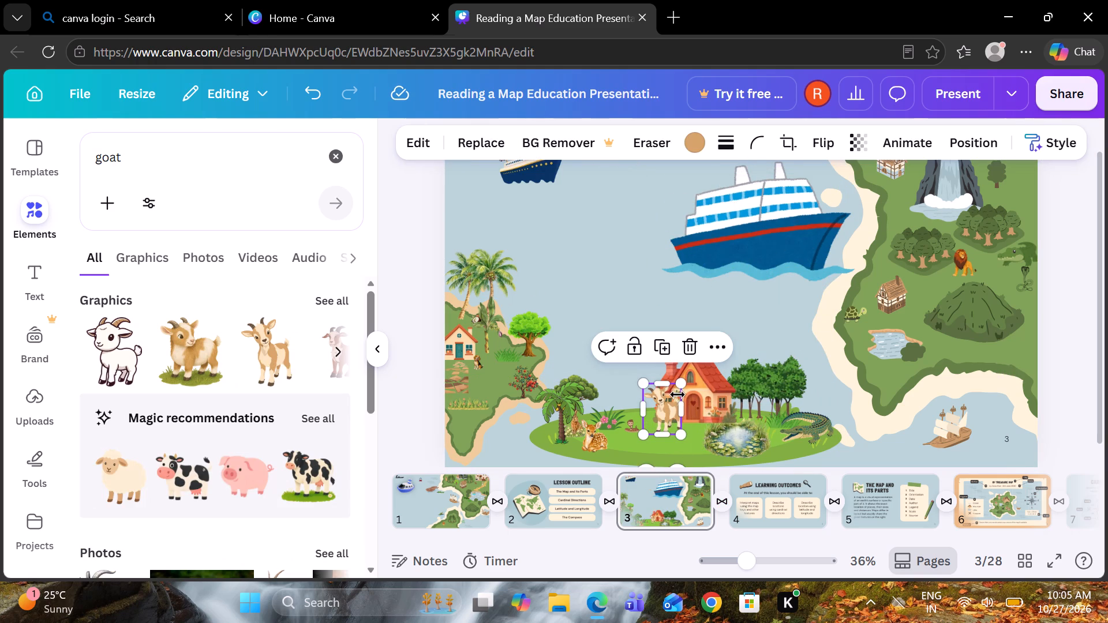
pyautogui.moveTo(682, 387); pyautogui.dragTo(655, 422)
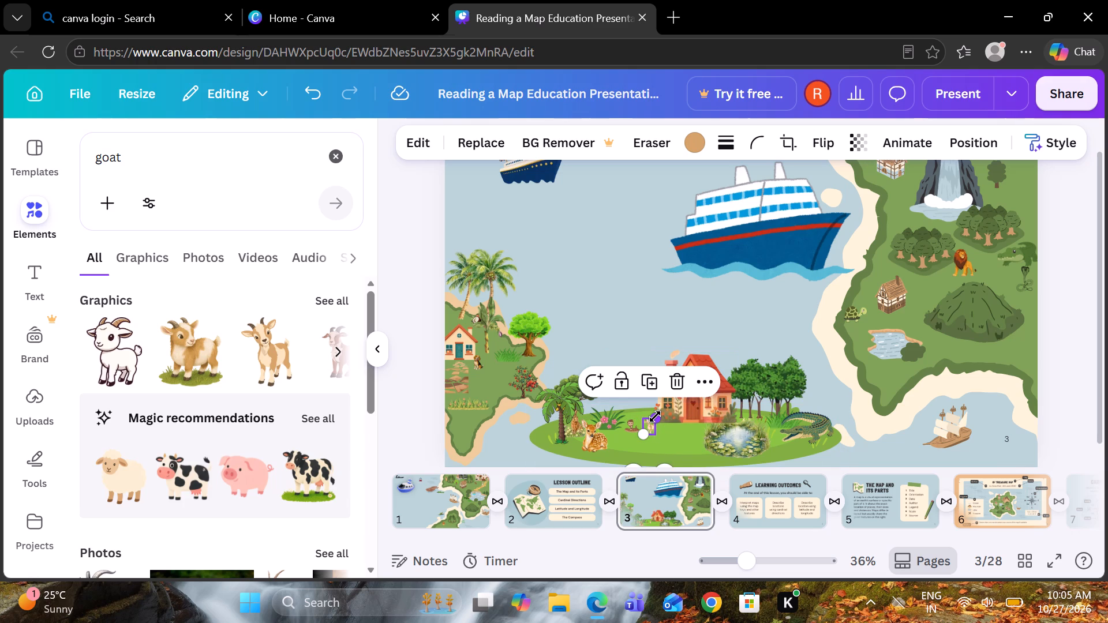
pyautogui.click(655, 416)
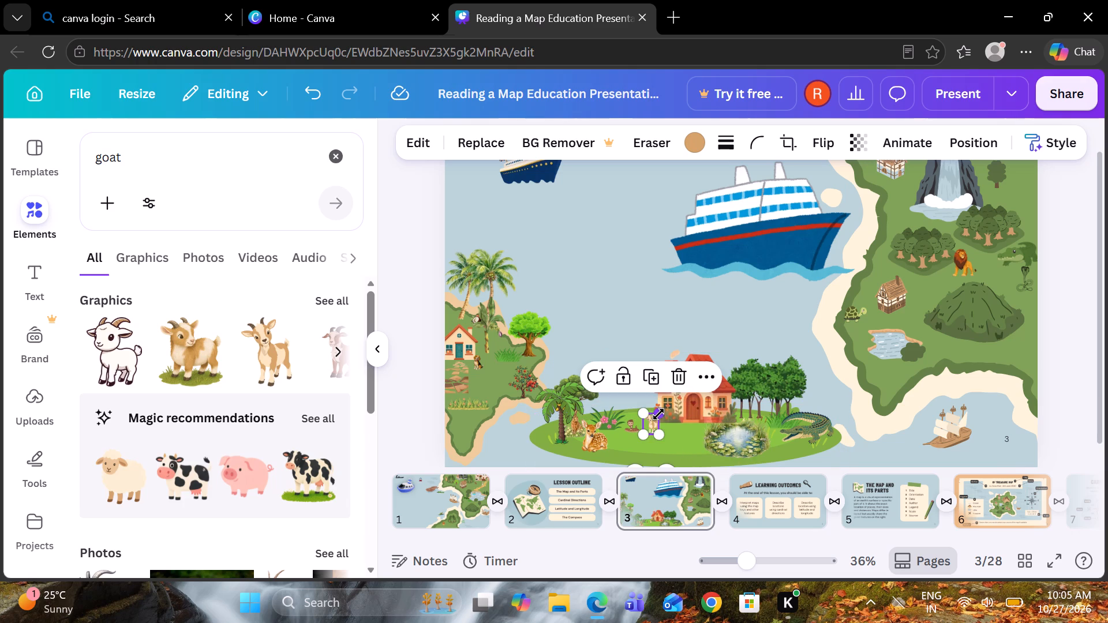
# Move the goat onto the western island's grass, at the row of plants below the dog.
pyautogui.moveTo(651, 425); pyautogui.dragTo(487, 370)
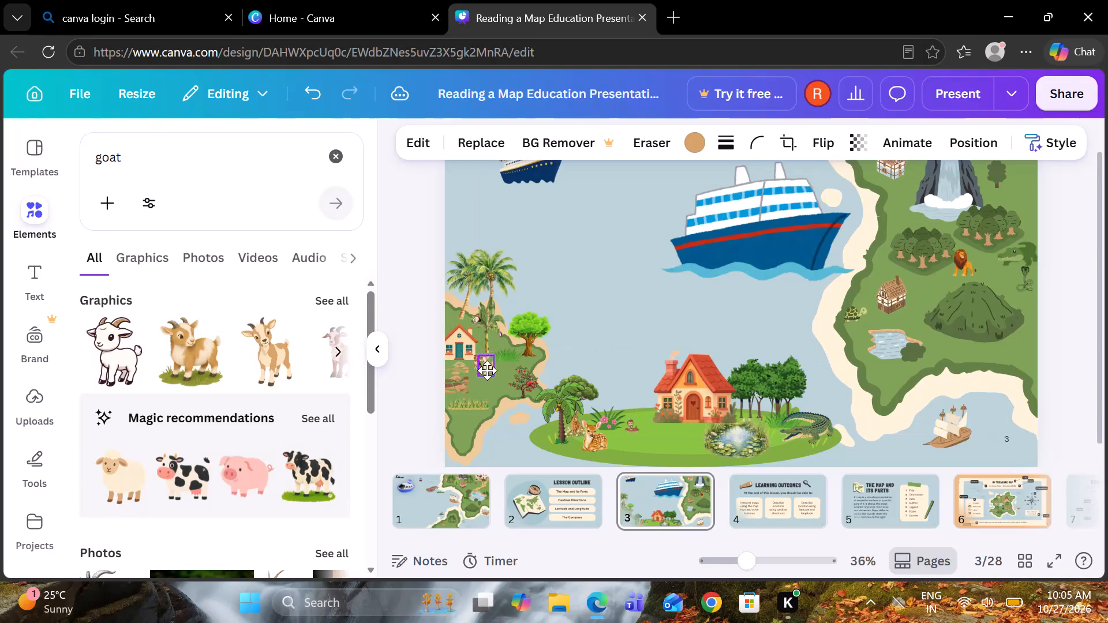
pyautogui.moveTo(487, 370); pyautogui.dragTo(489, 399)
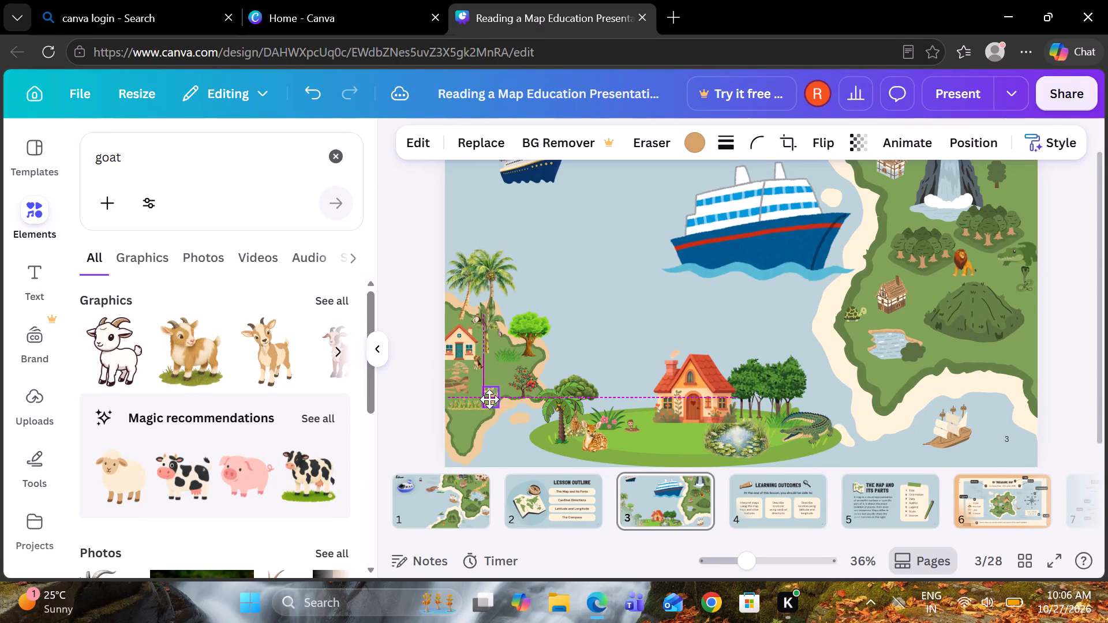
pyautogui.moveTo(489, 399); pyautogui.dragTo(471, 397)
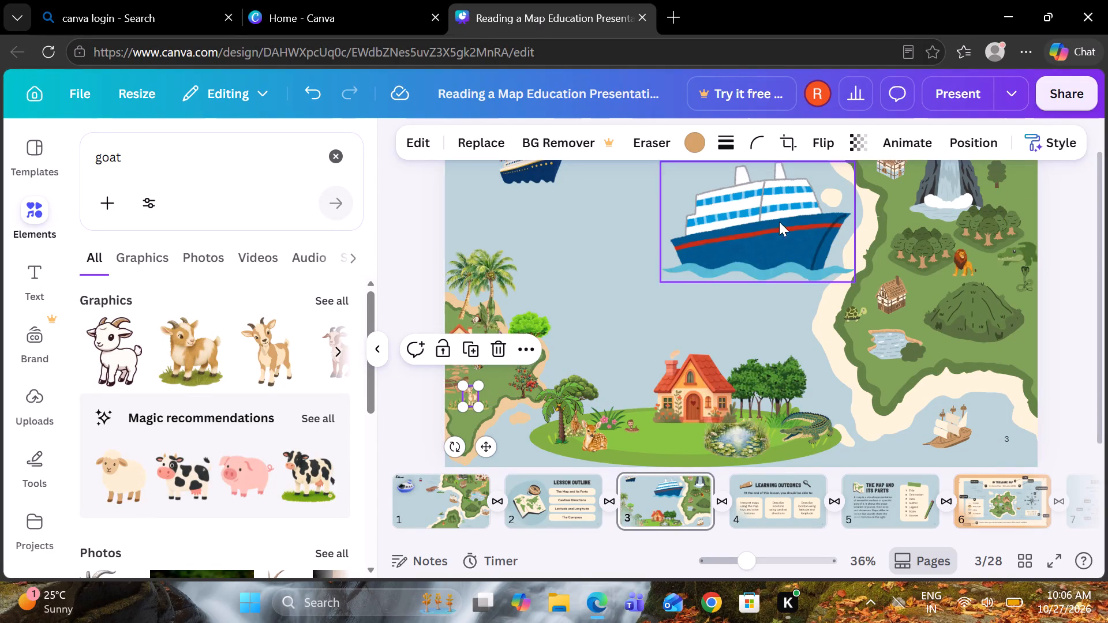
pyautogui.click(628, 301)
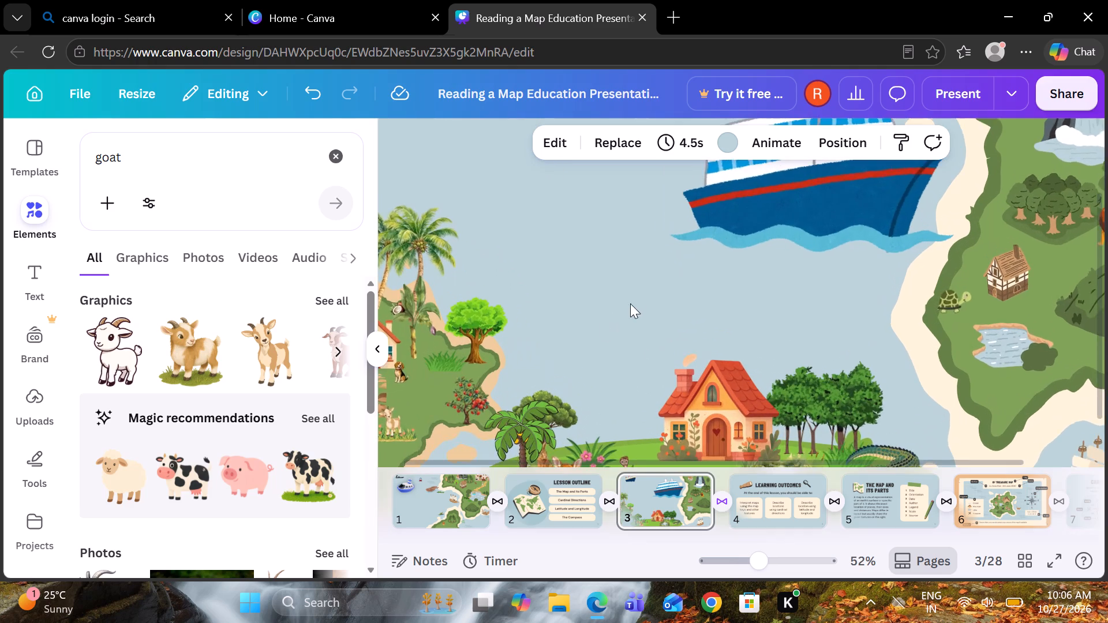
# Move the banana tree on the western island away from the house, next to the round green tree.
pyautogui.hscroll(2, 452, 362)
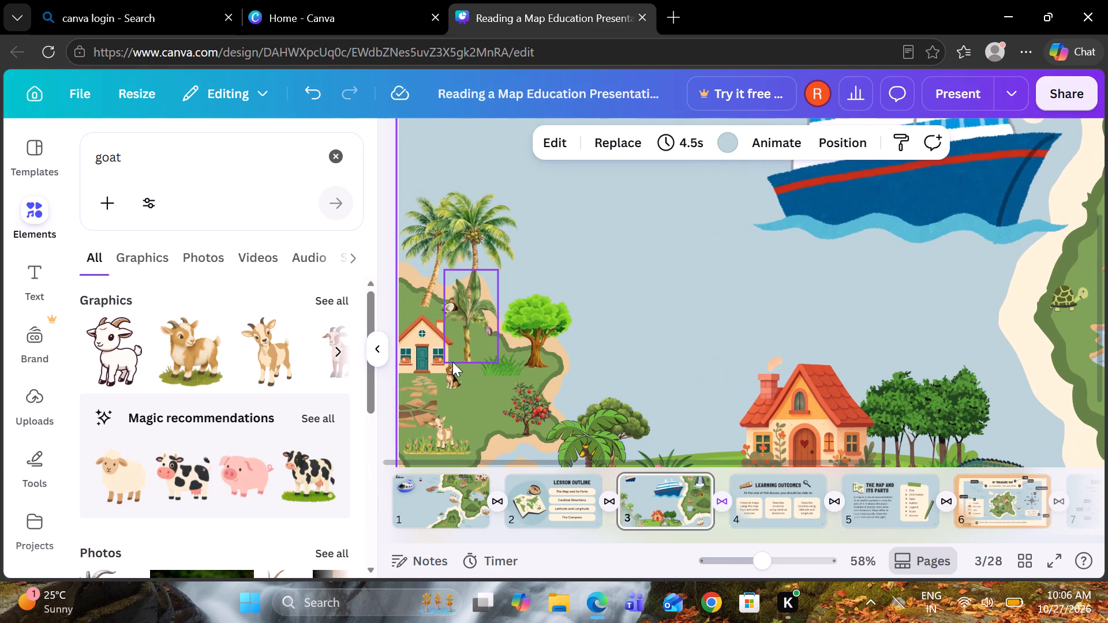
pyautogui.hscroll(1, 452, 362)
pyautogui.moveTo(447, 306); pyautogui.dragTo(439, 321)
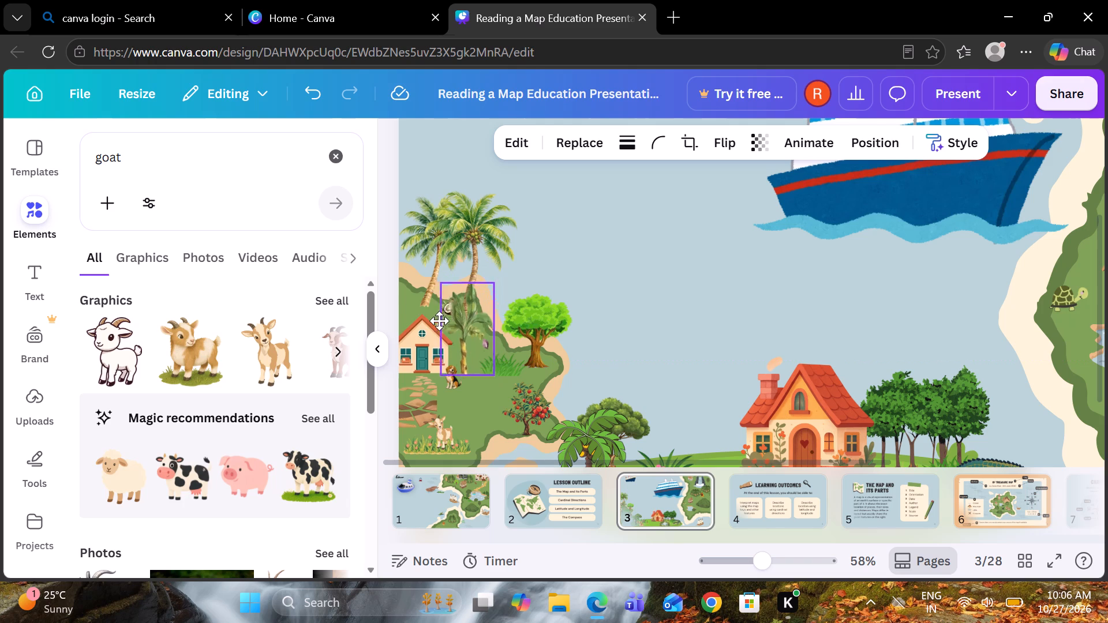
pyautogui.moveTo(439, 321); pyautogui.dragTo(459, 312)
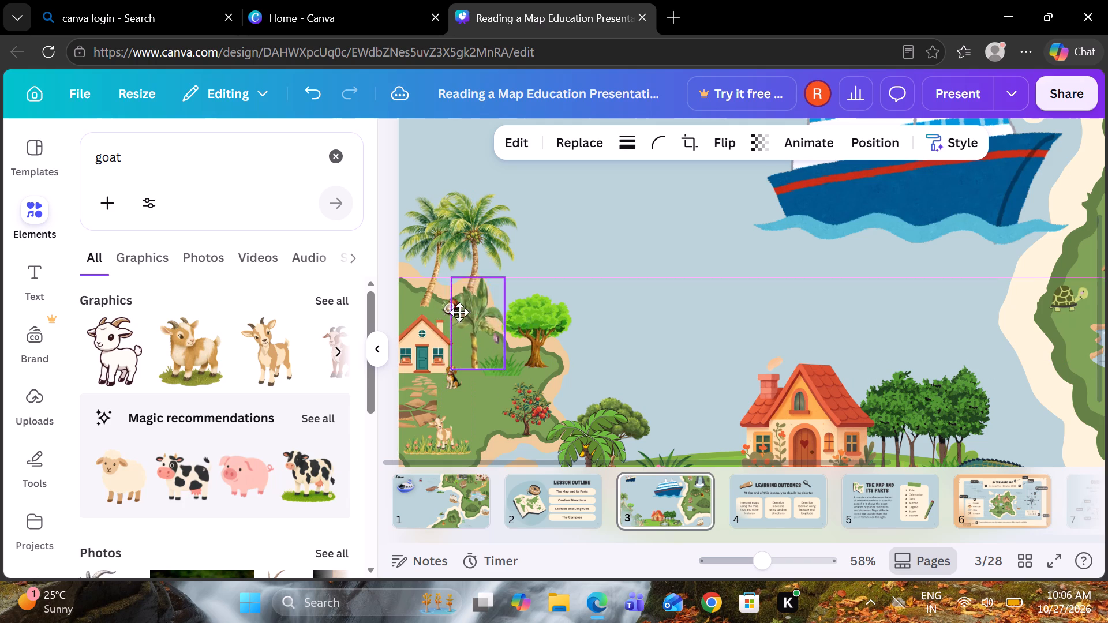
pyautogui.moveTo(459, 312); pyautogui.dragTo(474, 312)
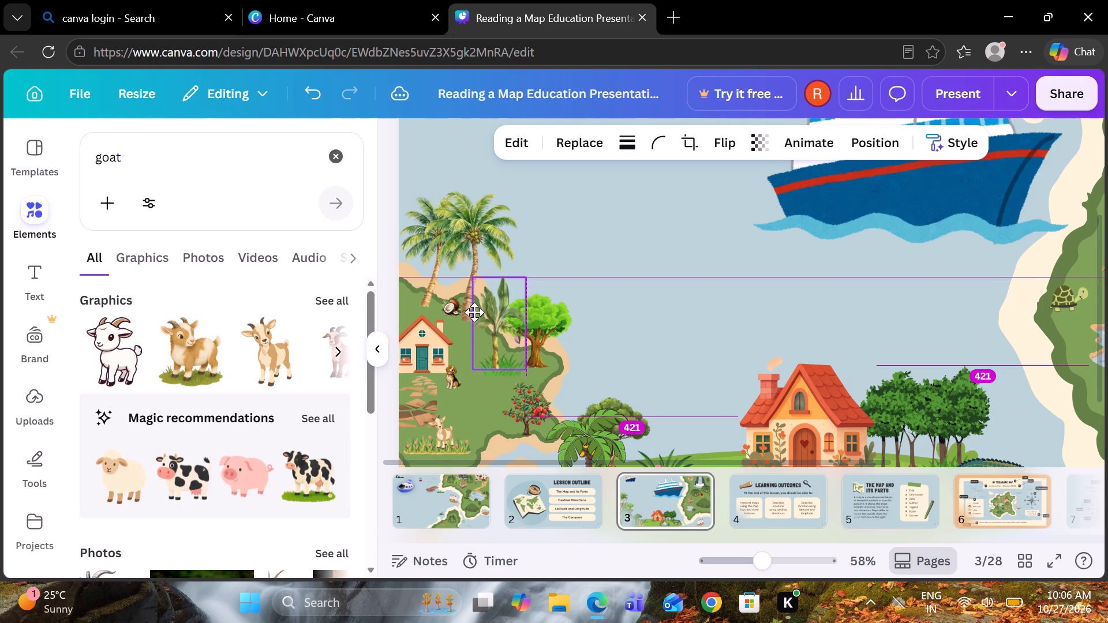
pyautogui.moveTo(474, 312); pyautogui.dragTo(479, 314)
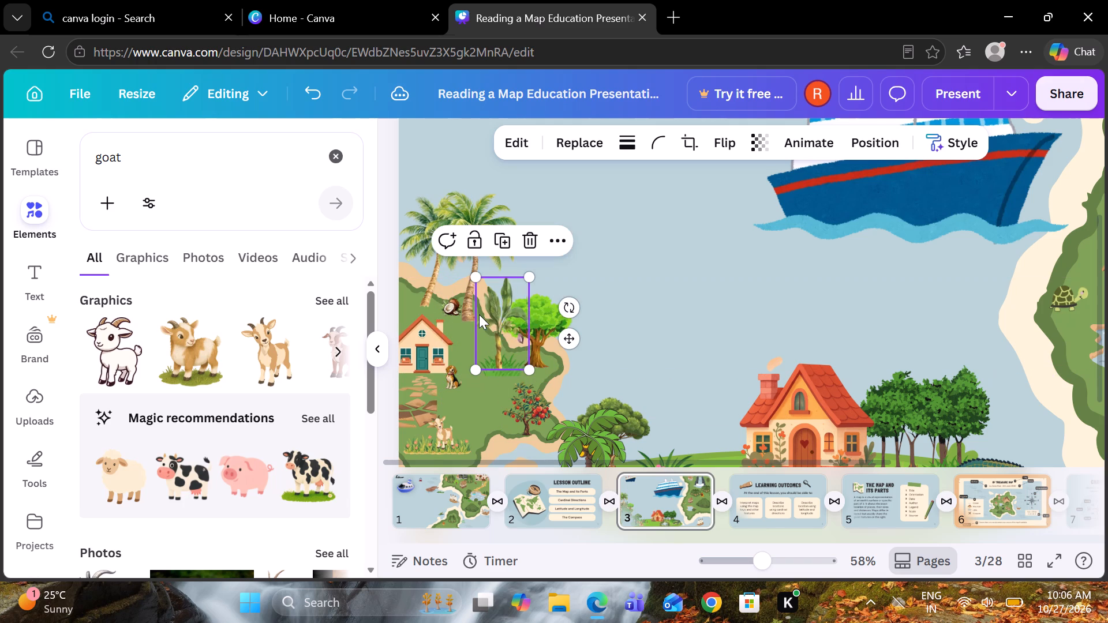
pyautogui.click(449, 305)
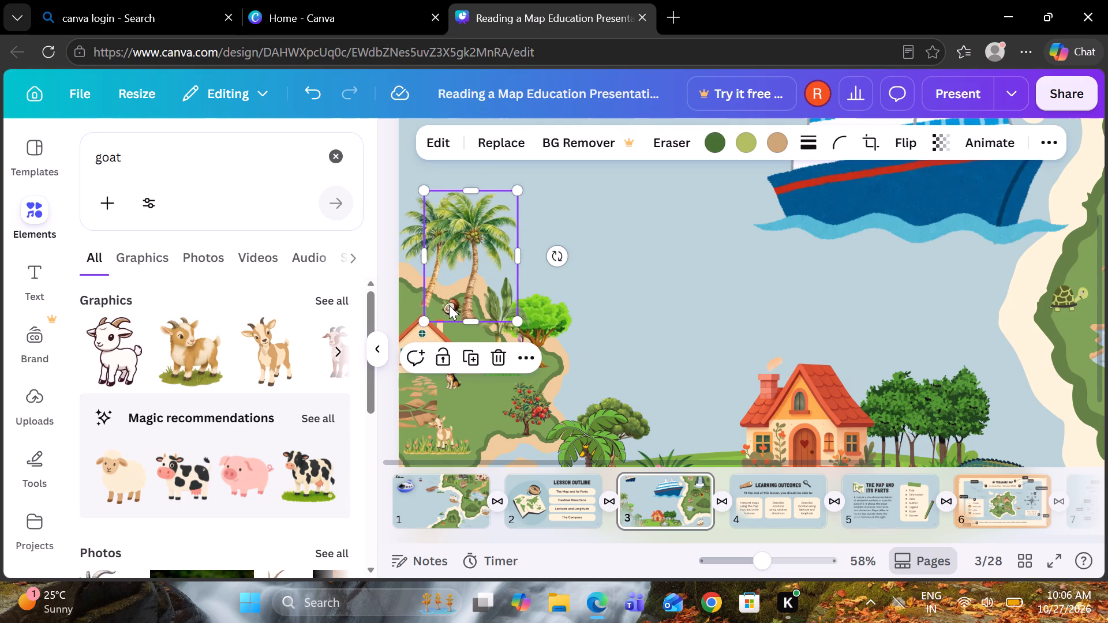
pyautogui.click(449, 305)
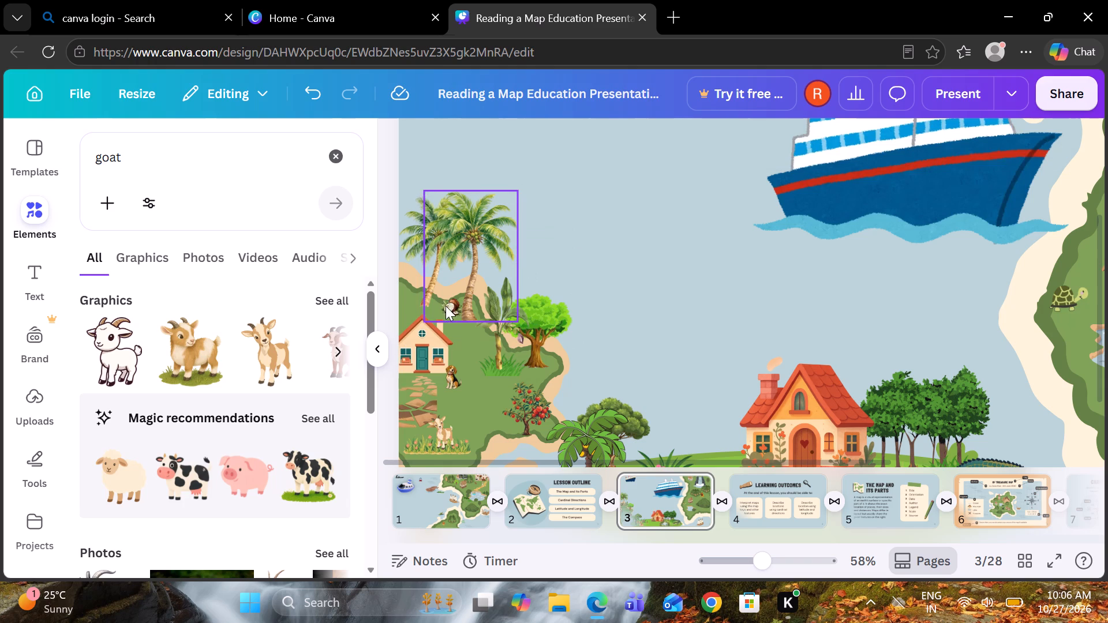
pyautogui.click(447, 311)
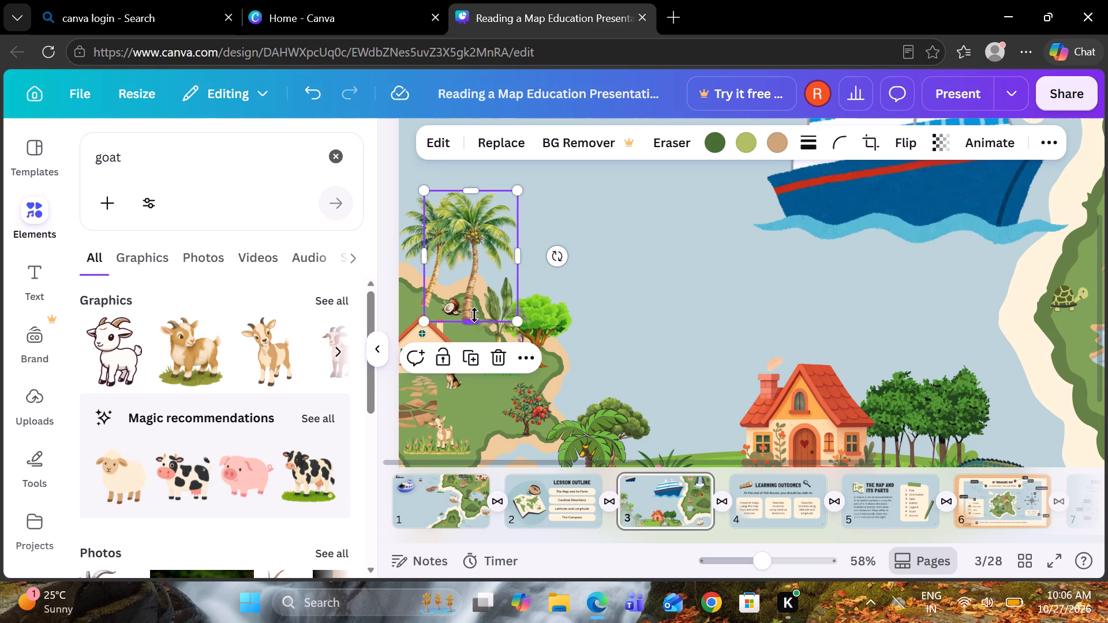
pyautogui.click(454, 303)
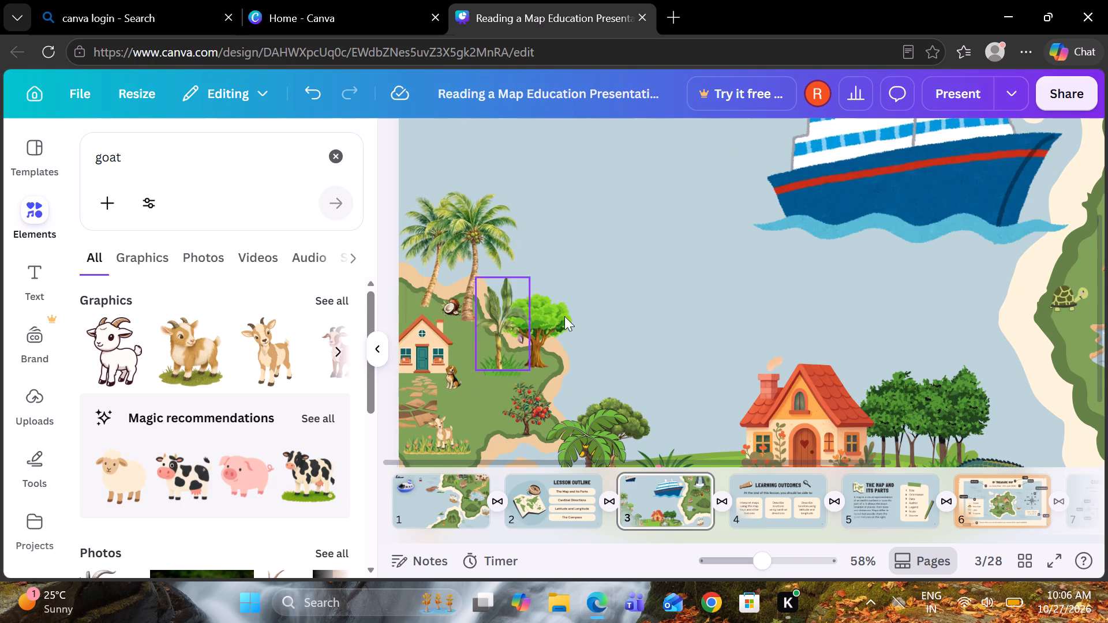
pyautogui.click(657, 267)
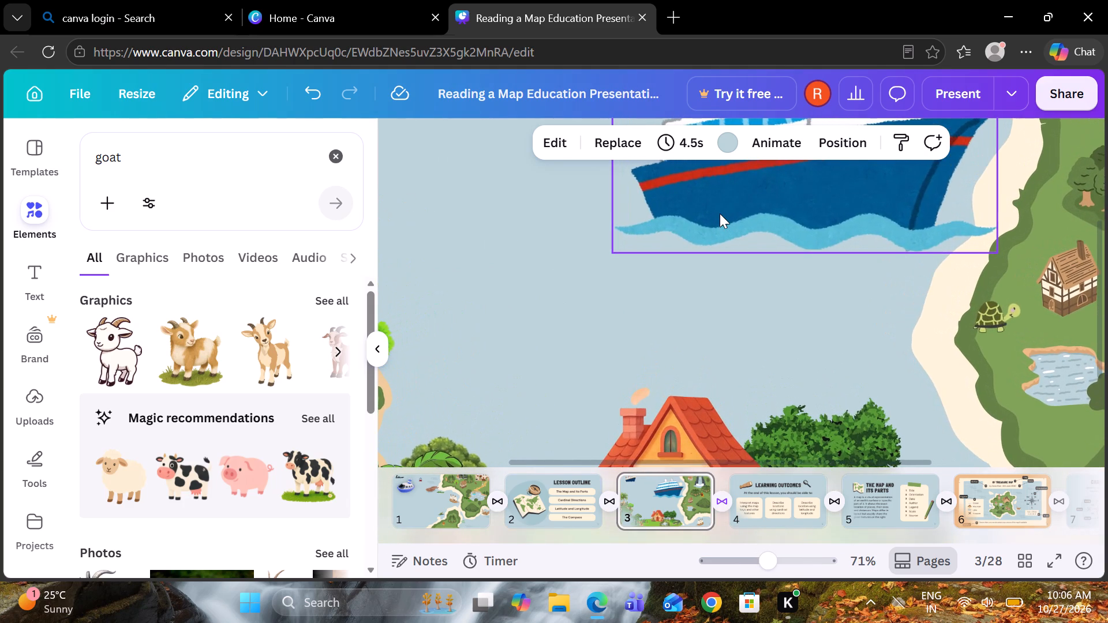
# Search the elements library for "bird".
pyautogui.click(124, 166)
pyautogui.press('BackSpace')
pyautogui.press('BackSpace')
pyautogui.press('BackSpace')
pyautogui.press('BackSpace')
pyautogui.press('BackSpace')
pyautogui.press('BackSpace')
pyautogui.press('BackSpace')
pyautogui.press('BackSpace')
pyautogui.press('BackSpace')
pyautogui.press('BackSpace')
pyautogui.press('BackSpace')
pyautogui.press('BackSpace')
pyautogui.press('BackSpace')
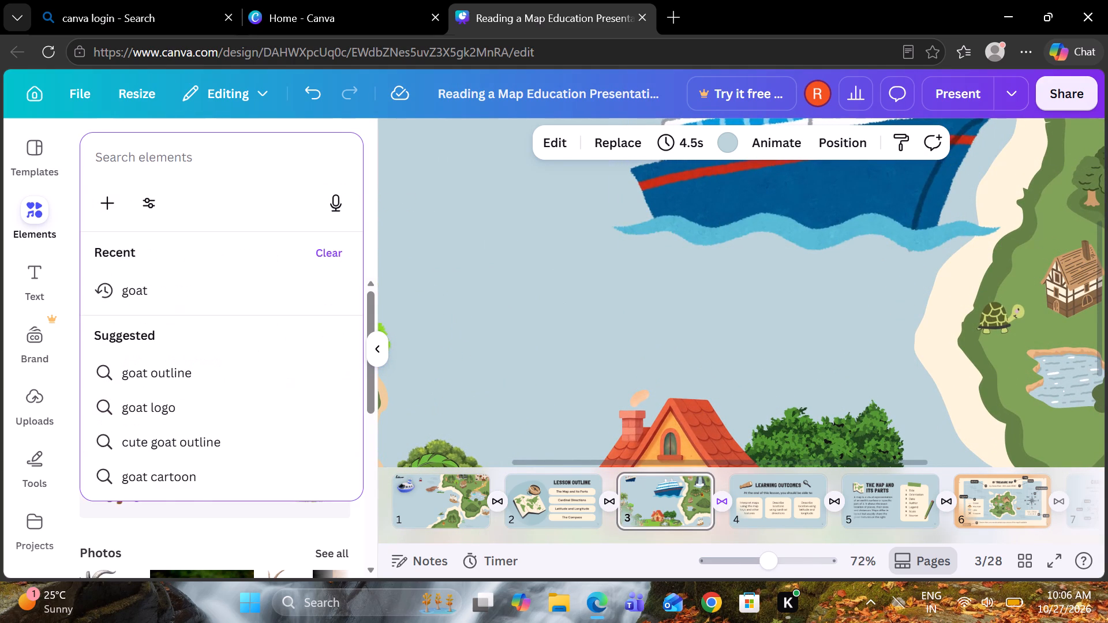
pyautogui.write('bird')
pyautogui.press('Return')
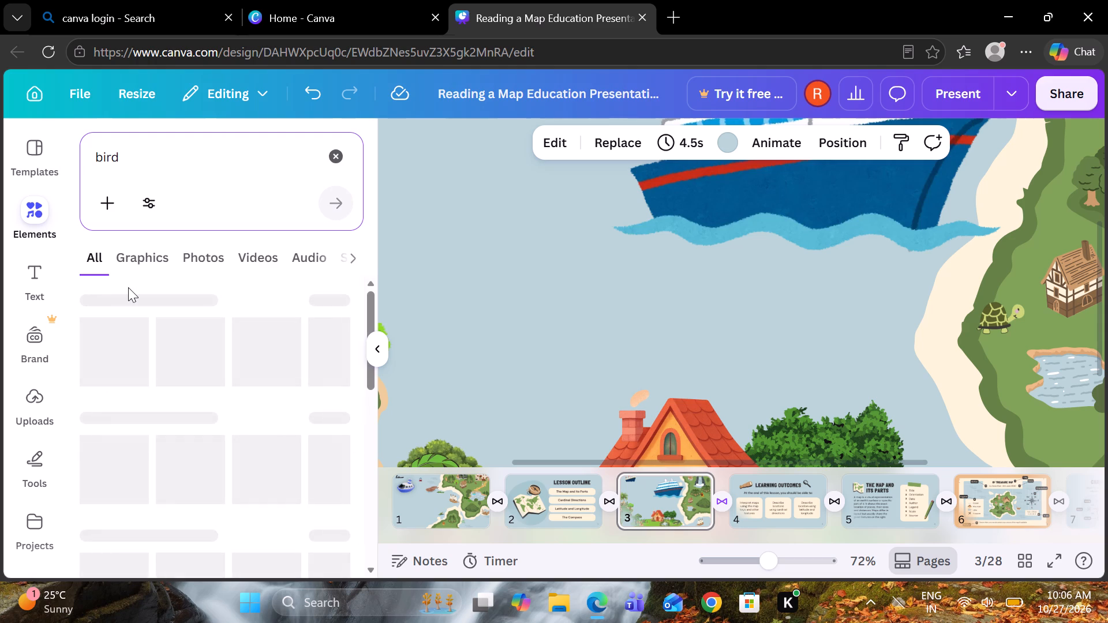
# Add the pink flying bird graphic and shrink it to about 41 by 39 near the southern island's lower edge.
pyautogui.click(200, 377)
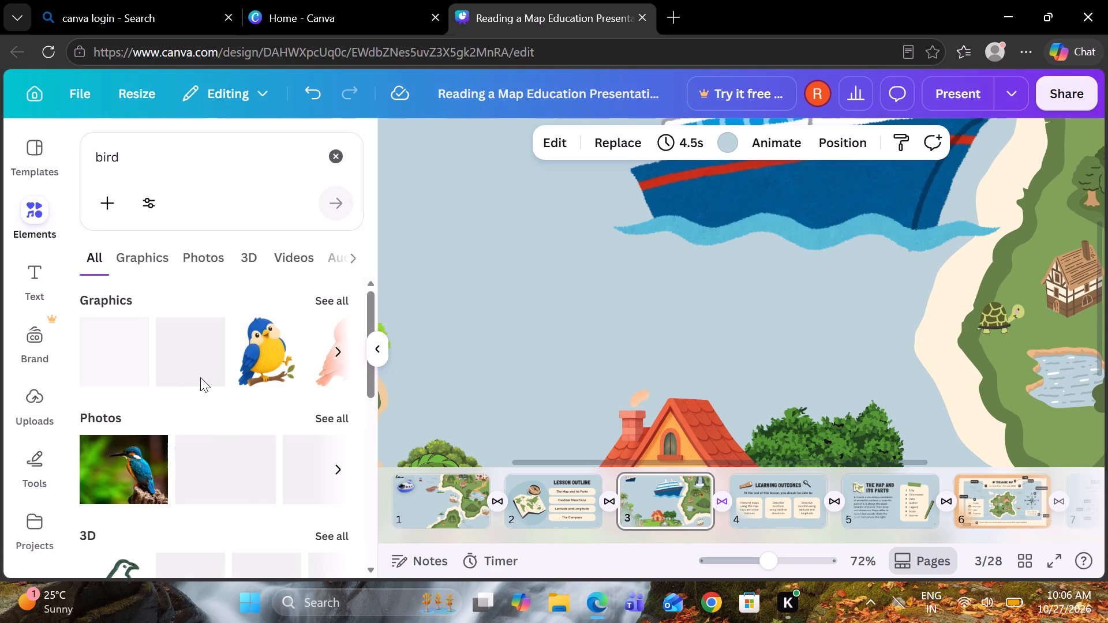
pyautogui.click(194, 356)
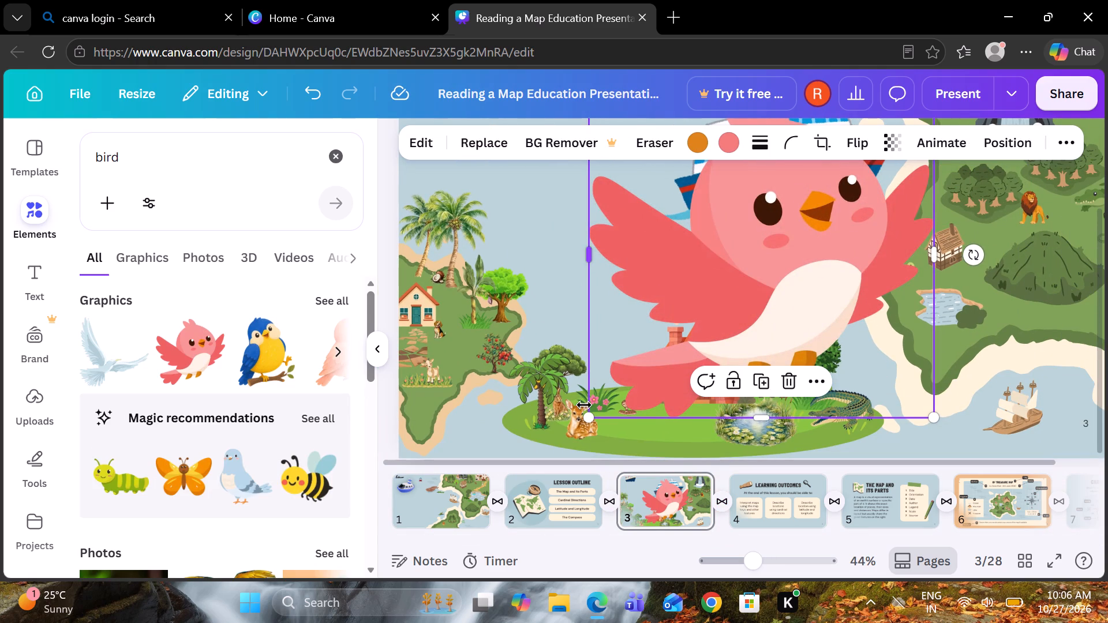
pyautogui.moveTo(586, 415); pyautogui.dragTo(641, 375)
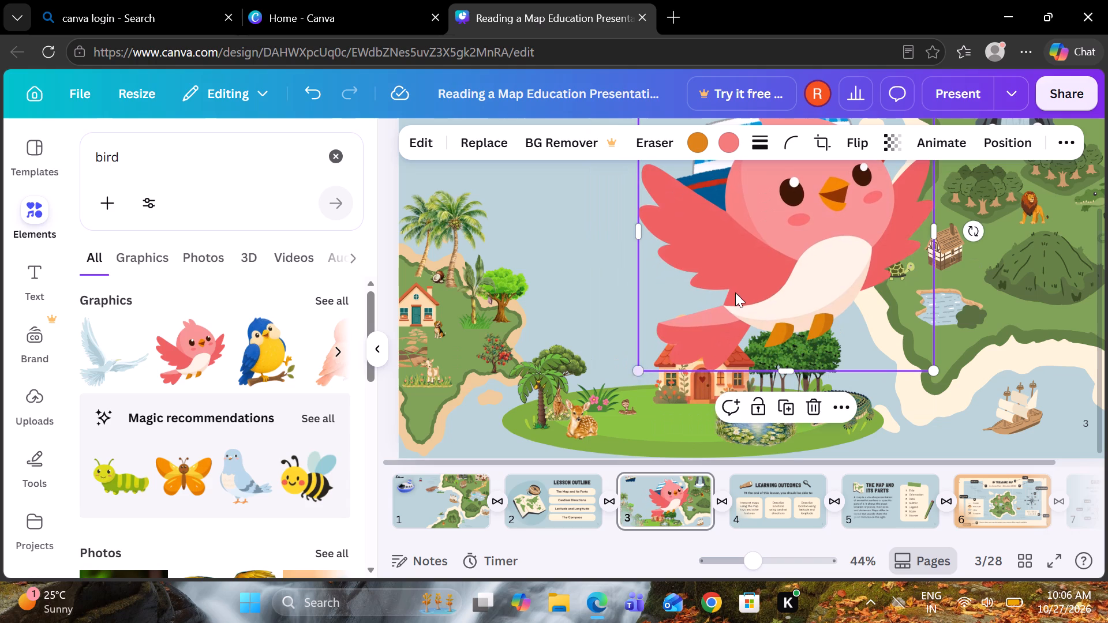
pyautogui.moveTo(738, 292); pyautogui.dragTo(674, 337)
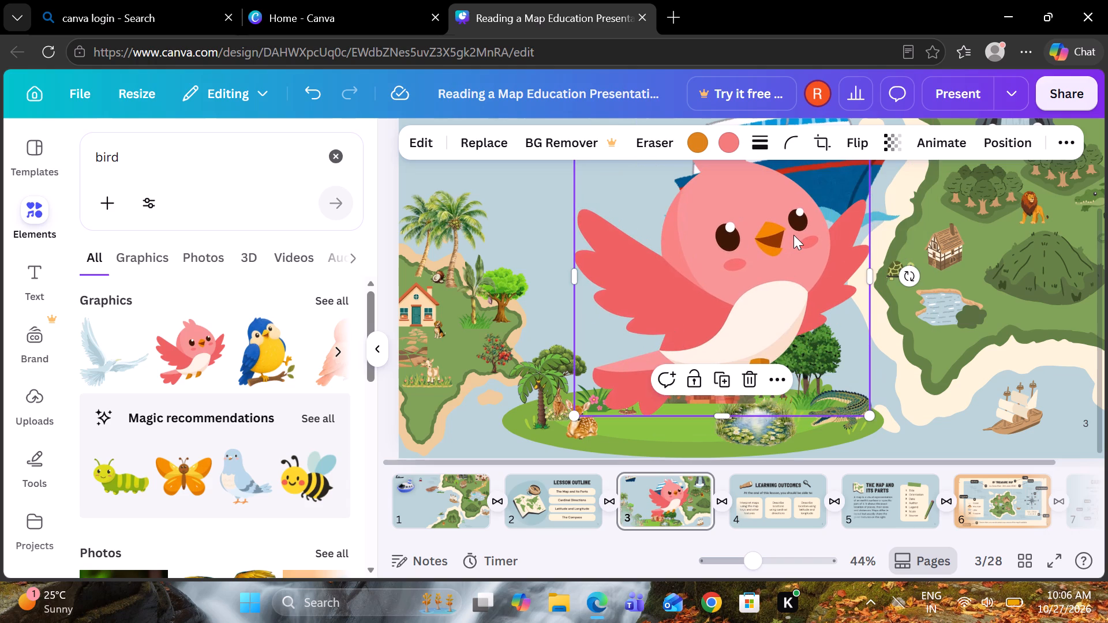
pyautogui.click(793, 235)
pyautogui.moveTo(839, 172); pyautogui.dragTo(800, 219)
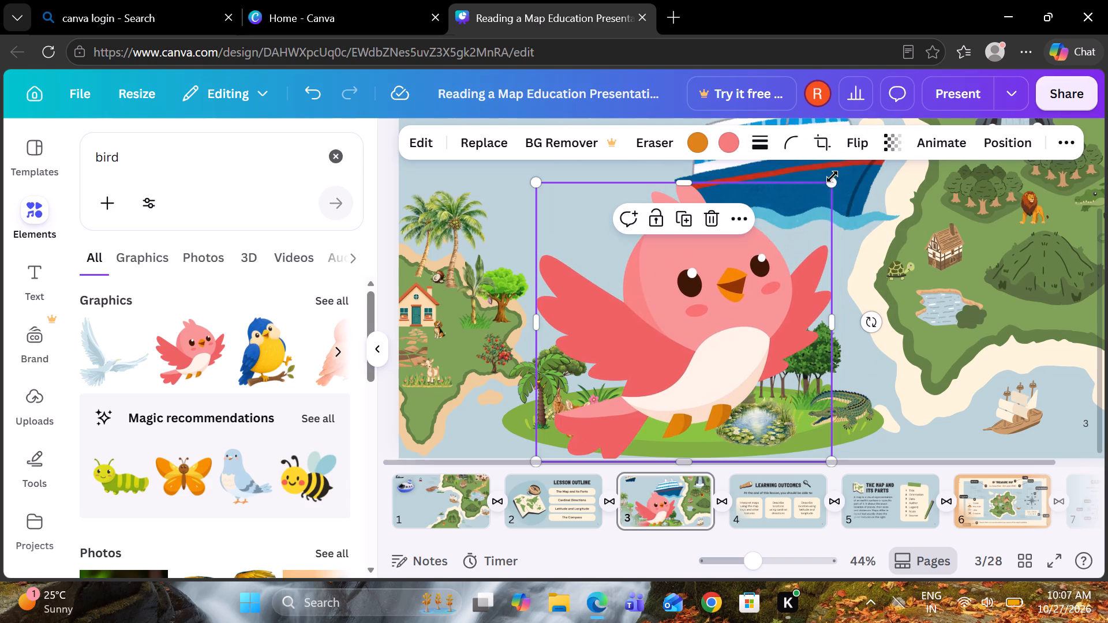
pyautogui.moveTo(827, 188); pyautogui.dragTo(653, 342)
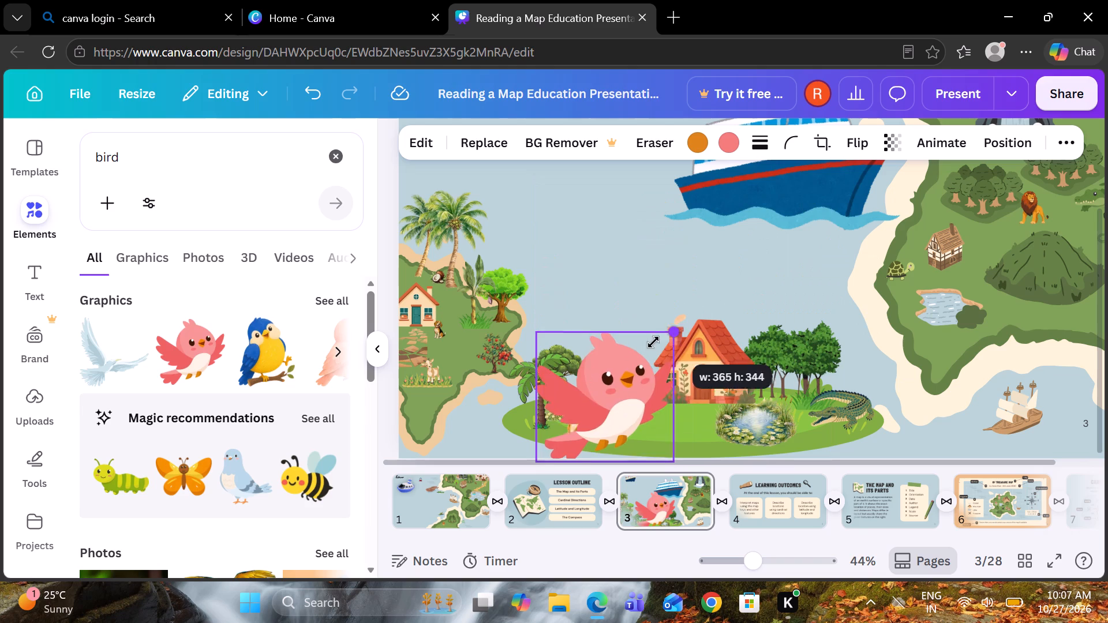
pyautogui.moveTo(653, 342); pyautogui.dragTo(527, 430)
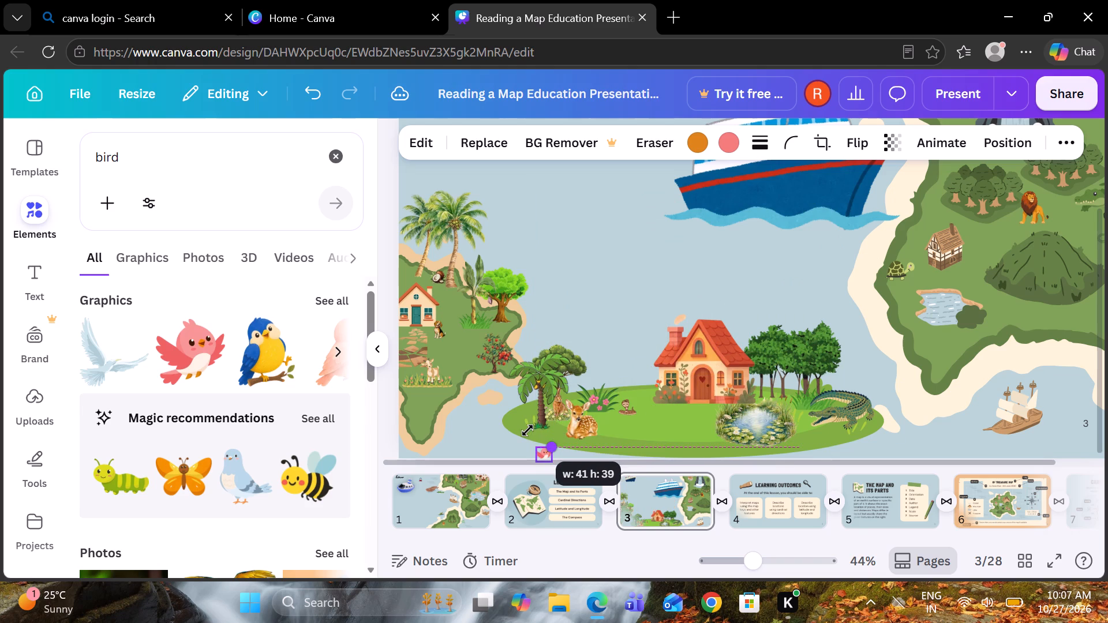
pyautogui.moveTo(527, 430); pyautogui.dragTo(529, 429)
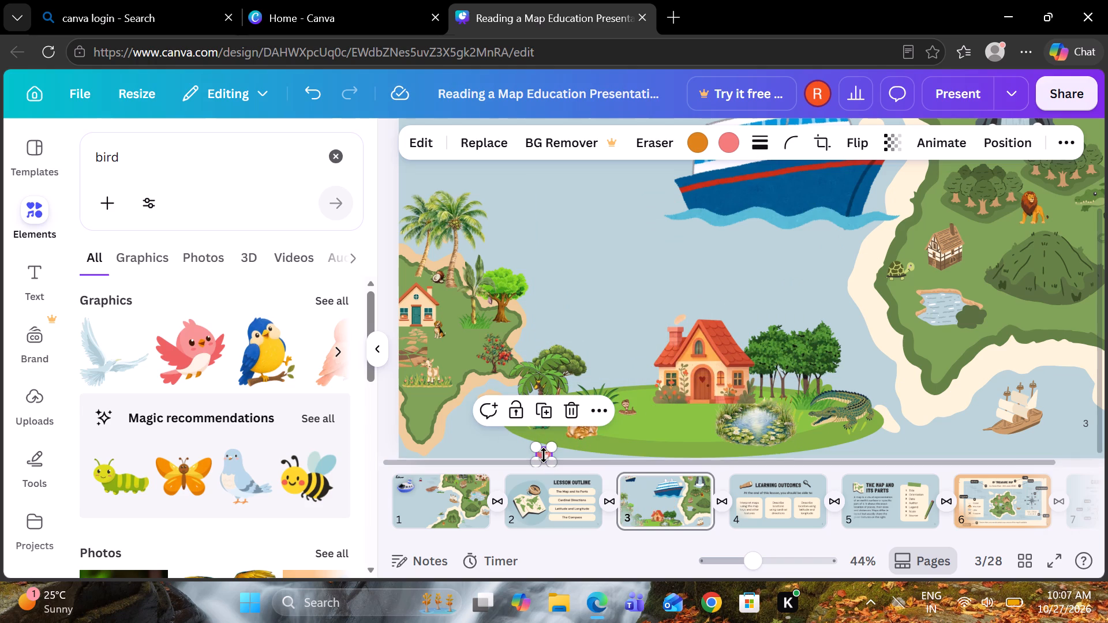
# Move the pink bird into the sky just above the chimney of the southern island's red-roofed house and shrink it to a tiny size.
pyautogui.click(542, 460)
pyautogui.moveTo(548, 452); pyautogui.dragTo(560, 438)
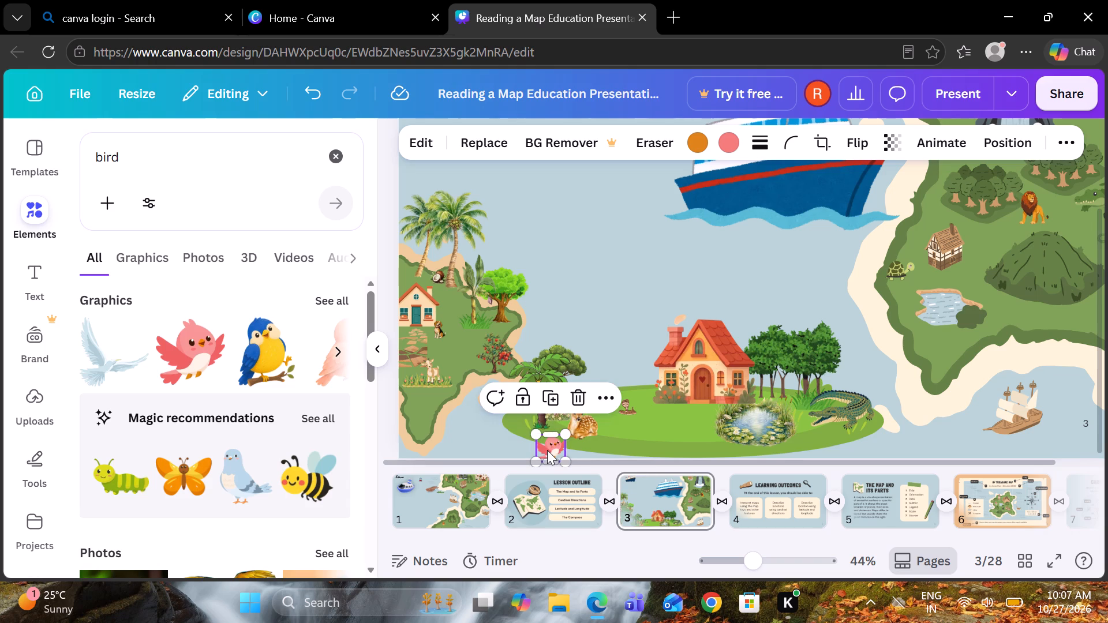
pyautogui.moveTo(547, 450); pyautogui.dragTo(647, 290)
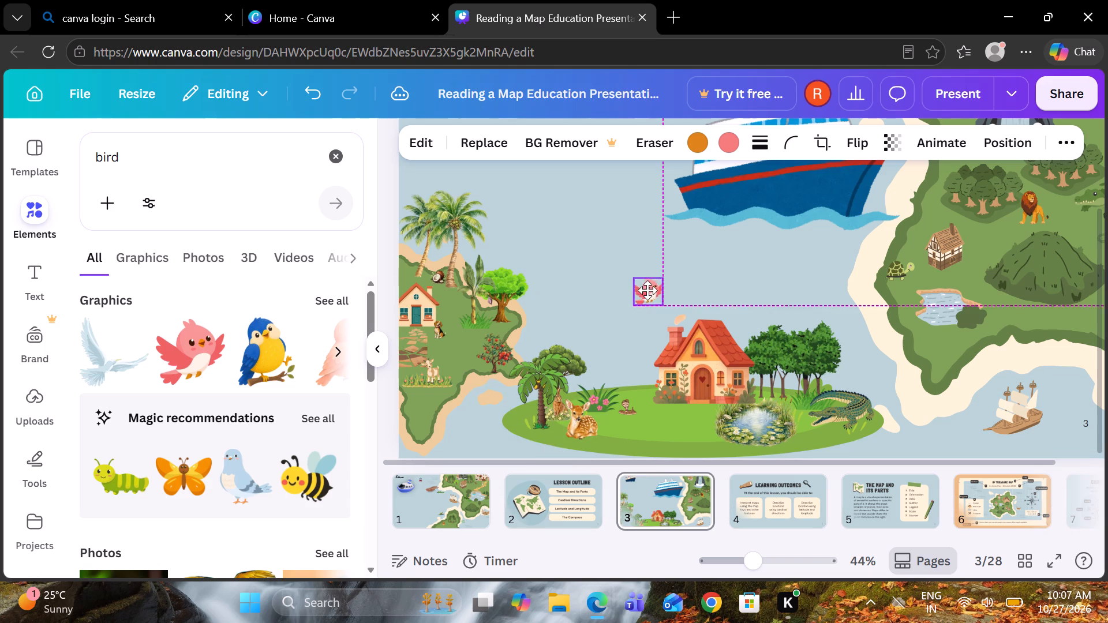
pyautogui.moveTo(647, 290); pyautogui.dragTo(612, 162)
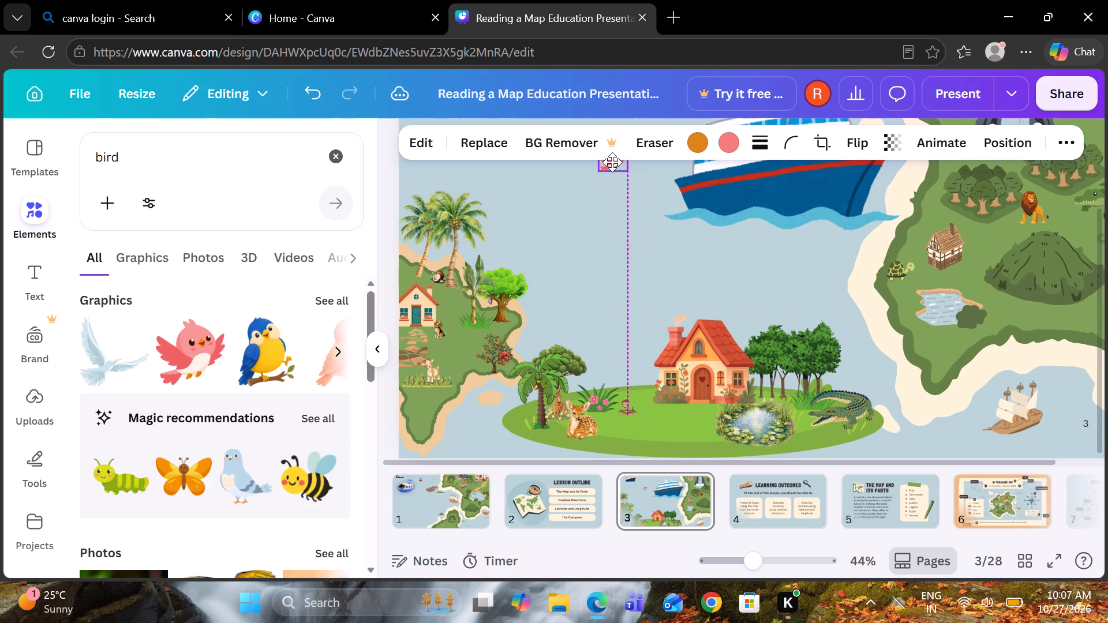
pyautogui.moveTo(612, 162); pyautogui.dragTo(615, 176)
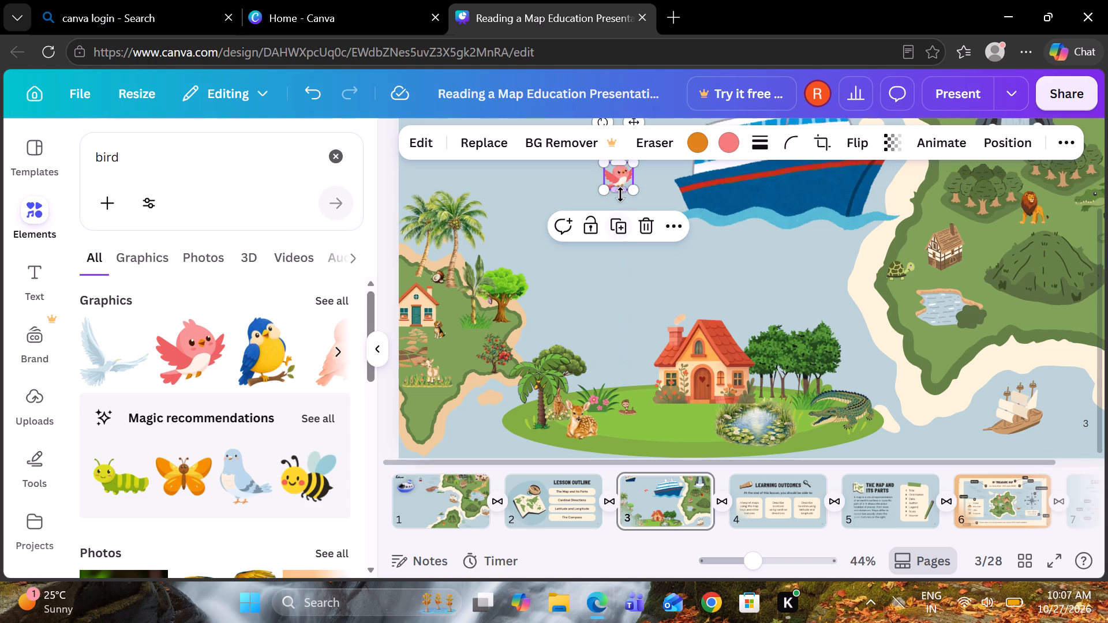
pyautogui.moveTo(618, 178); pyautogui.dragTo(654, 314)
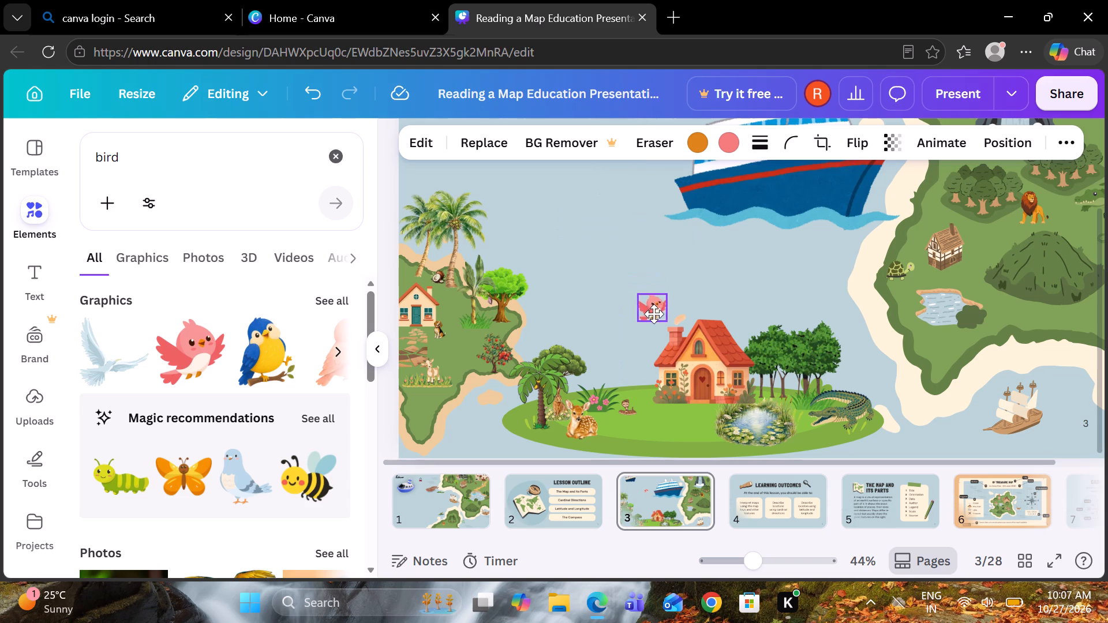
pyautogui.moveTo(654, 314); pyautogui.dragTo(699, 297)
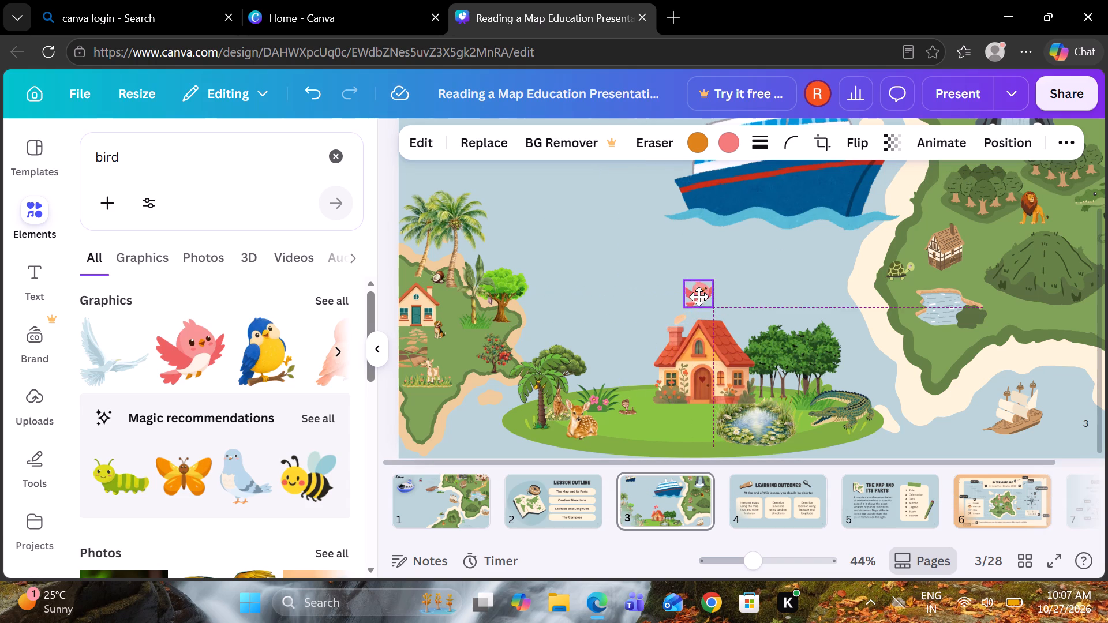
pyautogui.moveTo(715, 280); pyautogui.dragTo(716, 280)
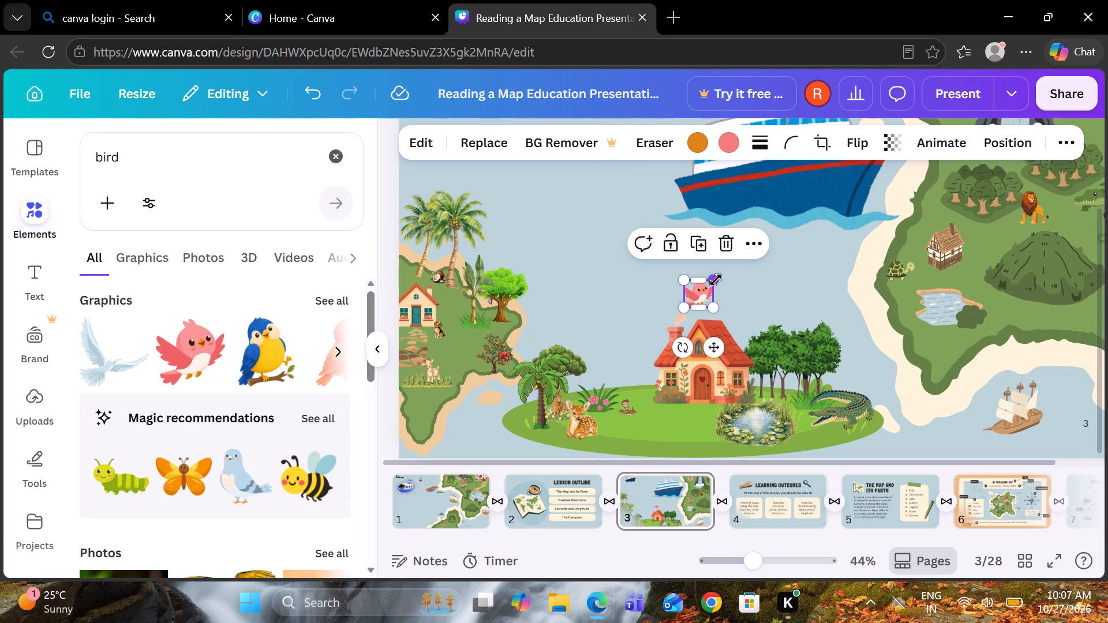
pyautogui.moveTo(716, 280); pyautogui.dragTo(702, 294)
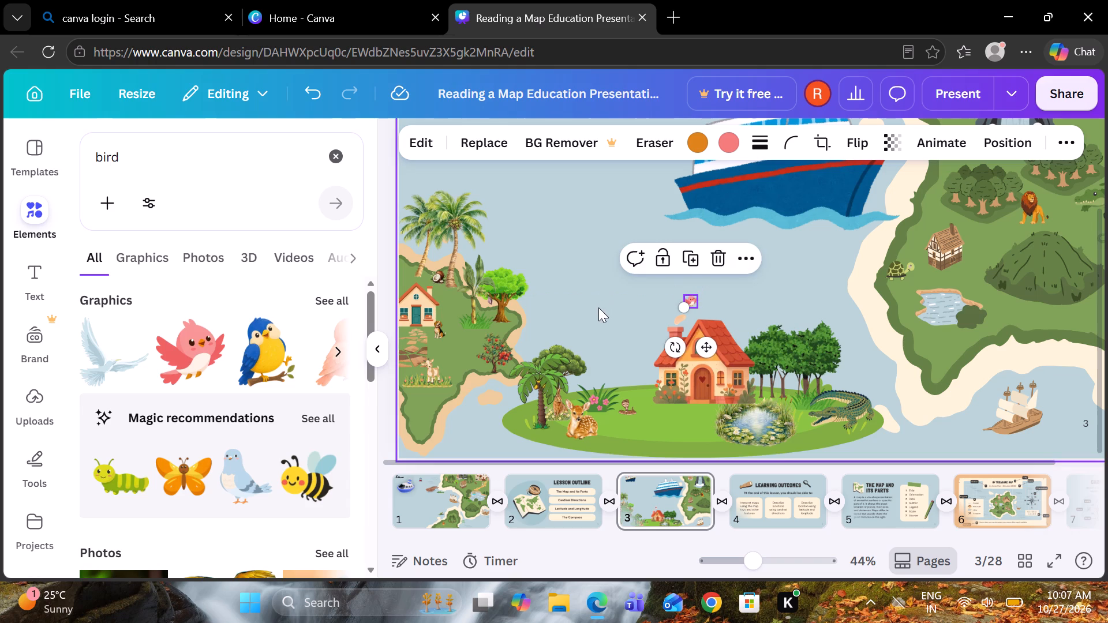
pyautogui.click(598, 307)
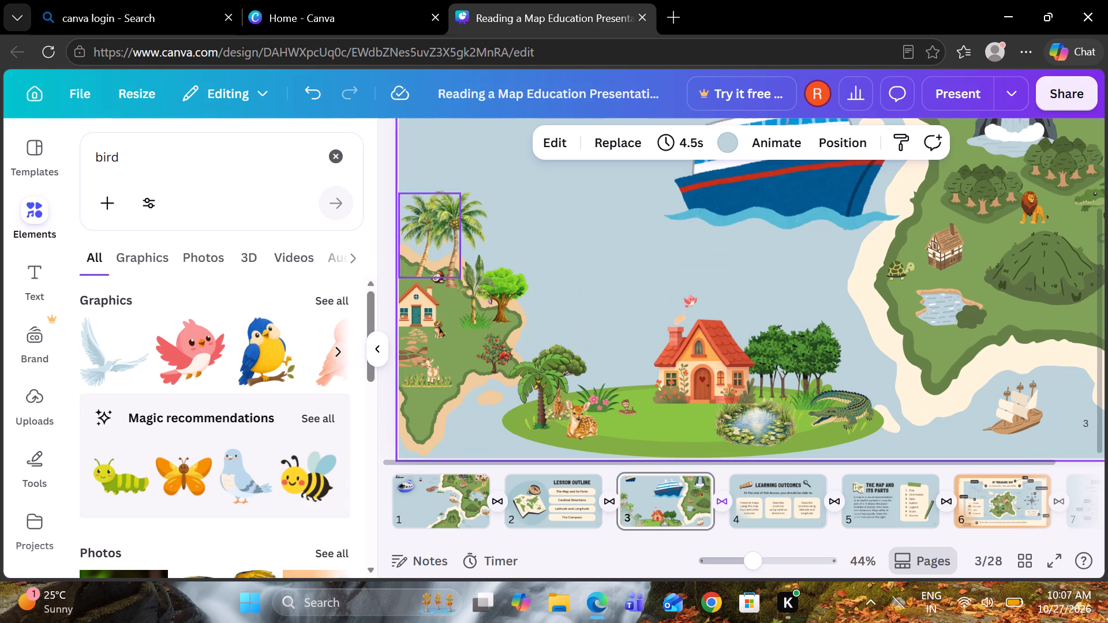
# Add the black flying-birds silhouette graphic, shrink it to a small flock, and place it above the western island's palm trees.
pyautogui.hscroll(-2, 294, 341)
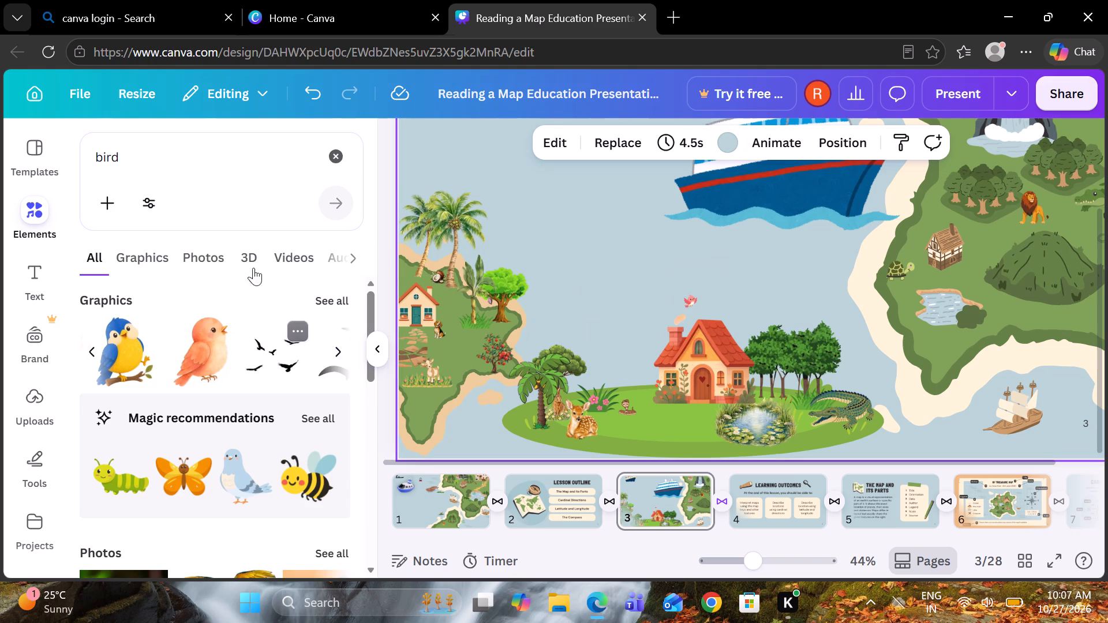
pyautogui.click(274, 355)
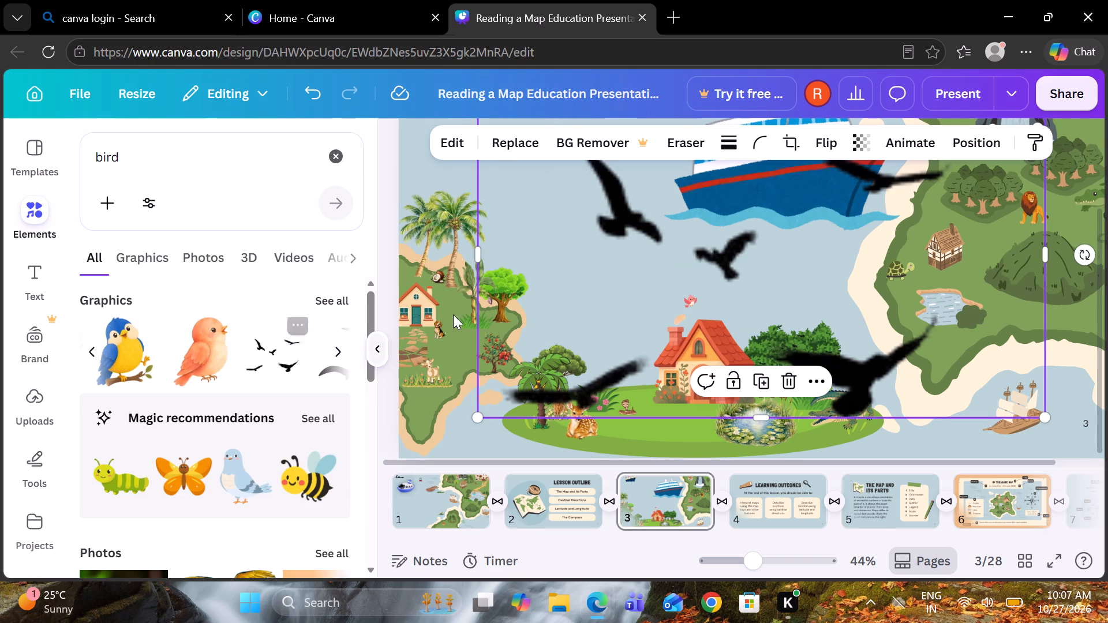
pyautogui.moveTo(798, 251); pyautogui.dragTo(703, 310)
pyautogui.moveTo(788, 261); pyautogui.dragTo(732, 353)
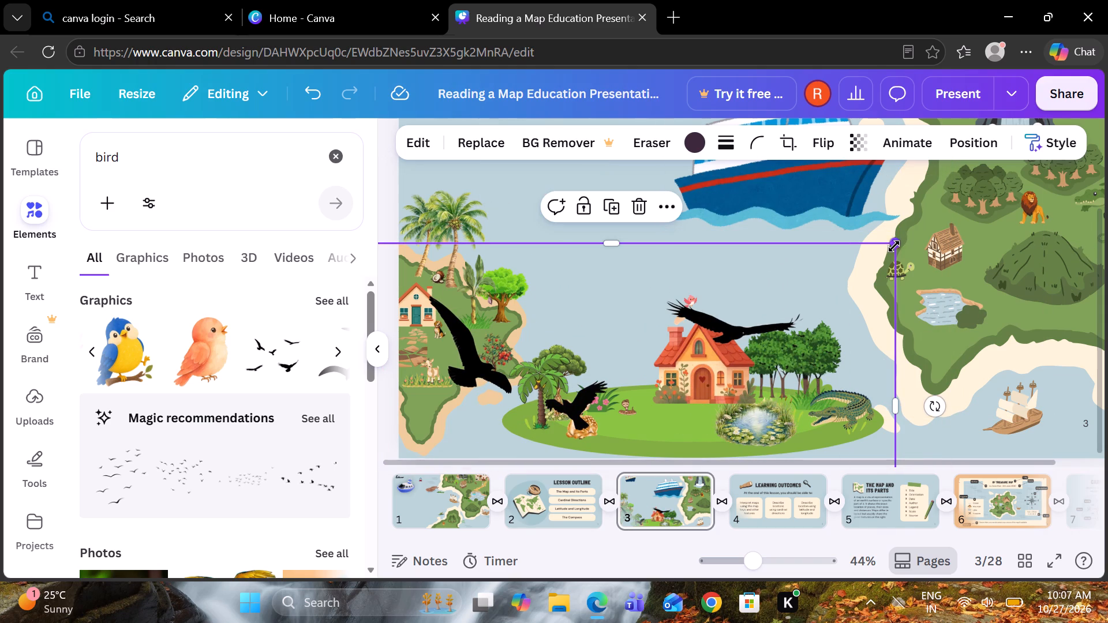
pyautogui.moveTo(894, 245); pyautogui.dragTo(577, 372)
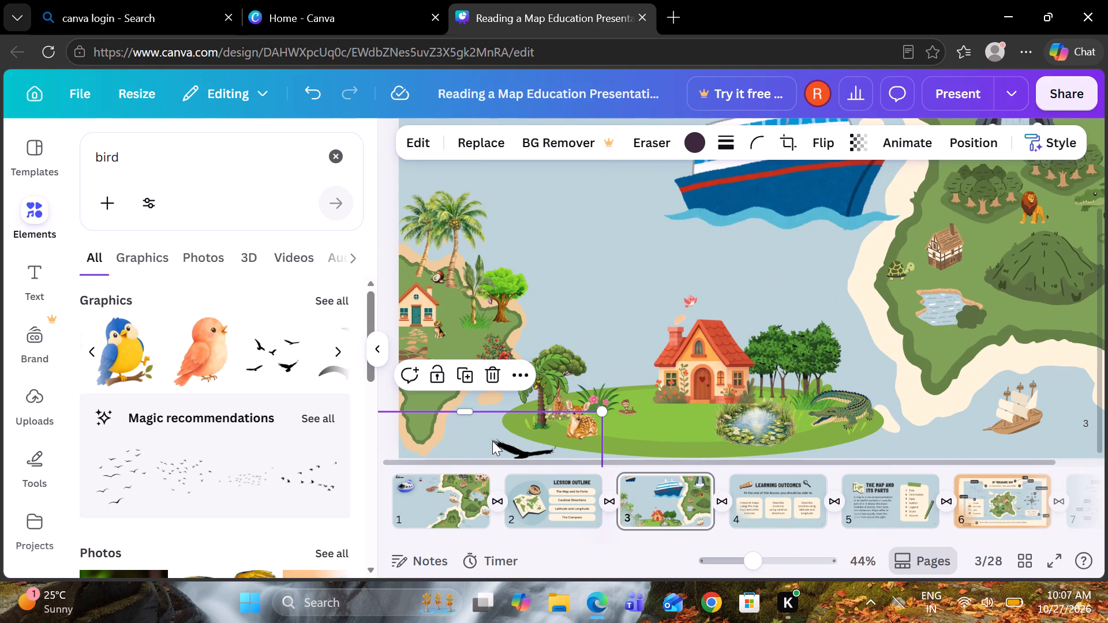
pyautogui.moveTo(490, 441); pyautogui.dragTo(665, 214)
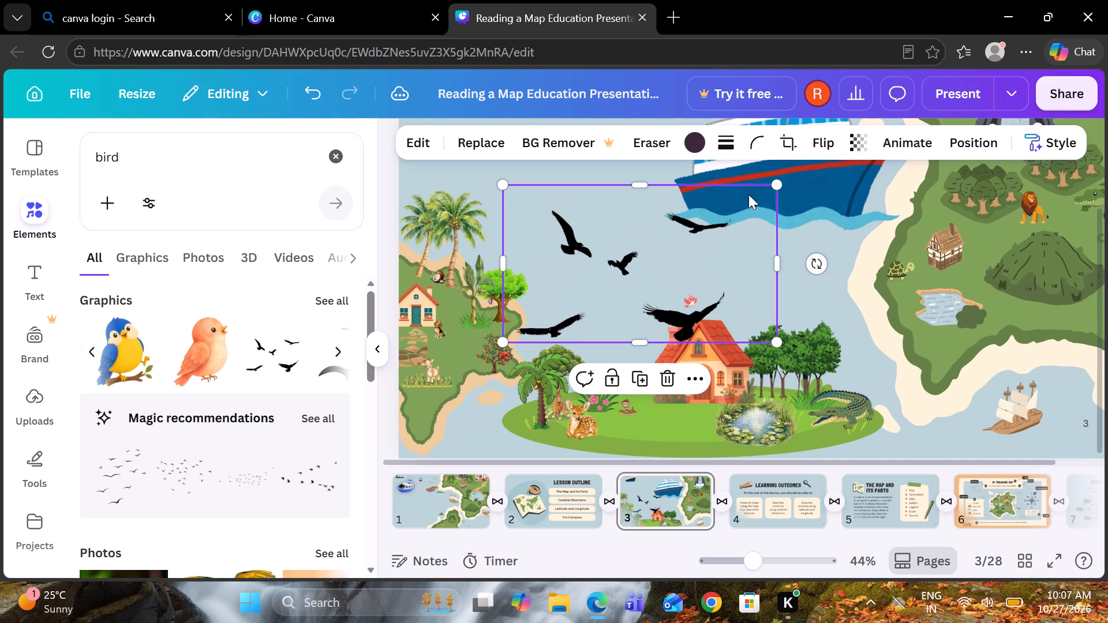
pyautogui.moveTo(772, 183); pyautogui.dragTo(566, 299)
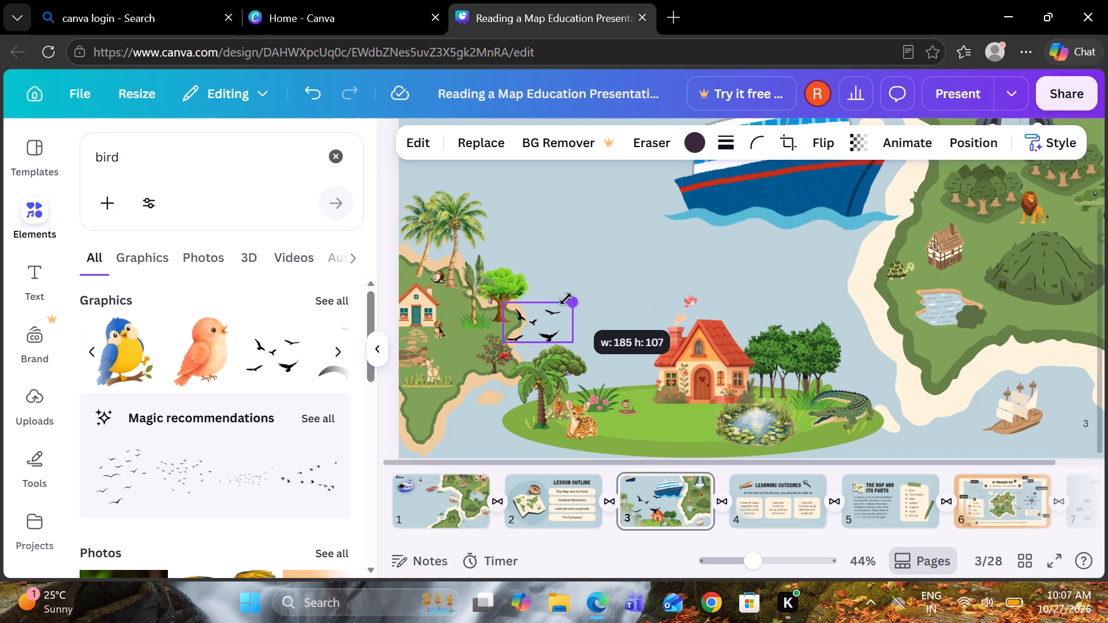
pyautogui.moveTo(566, 299); pyautogui.dragTo(557, 302)
pyautogui.moveTo(536, 324); pyautogui.dragTo(554, 163)
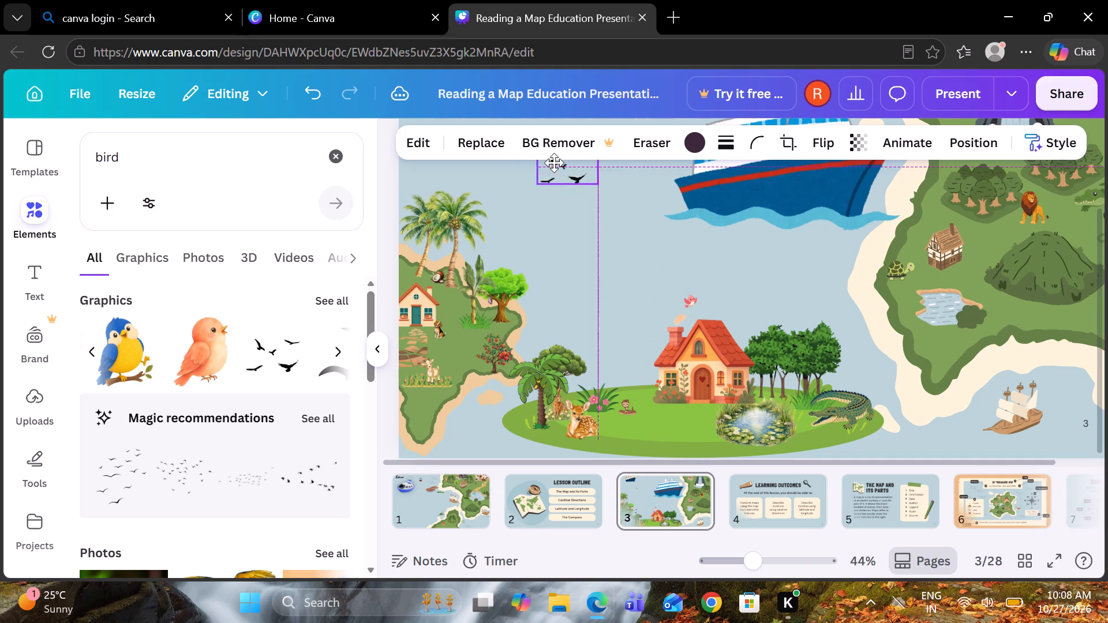
pyautogui.moveTo(554, 163); pyautogui.dragTo(461, 159)
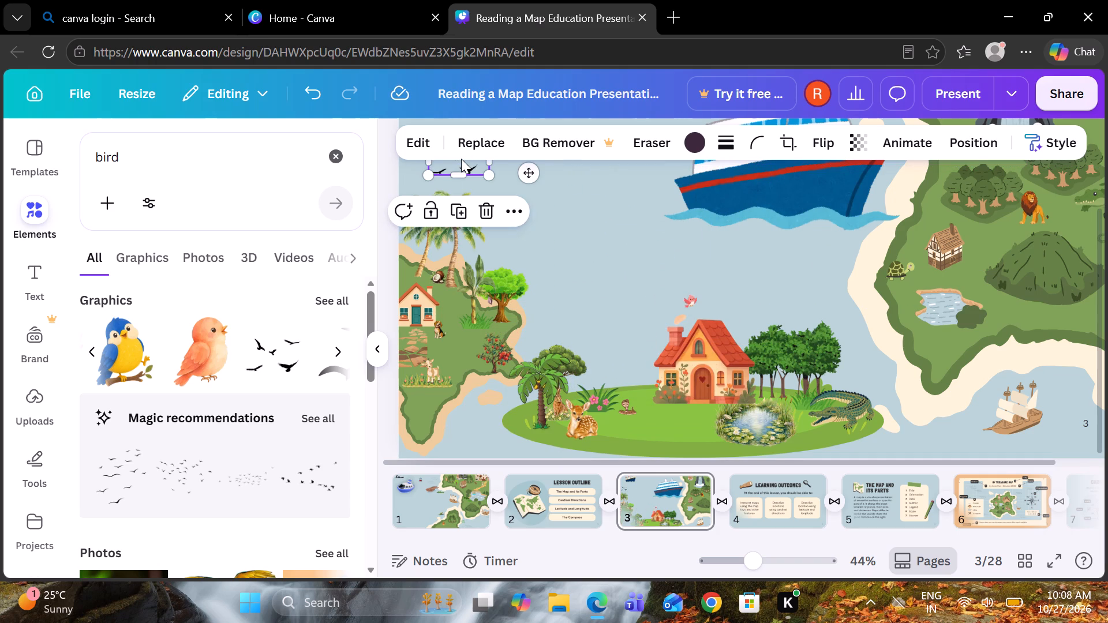
pyautogui.click(578, 213)
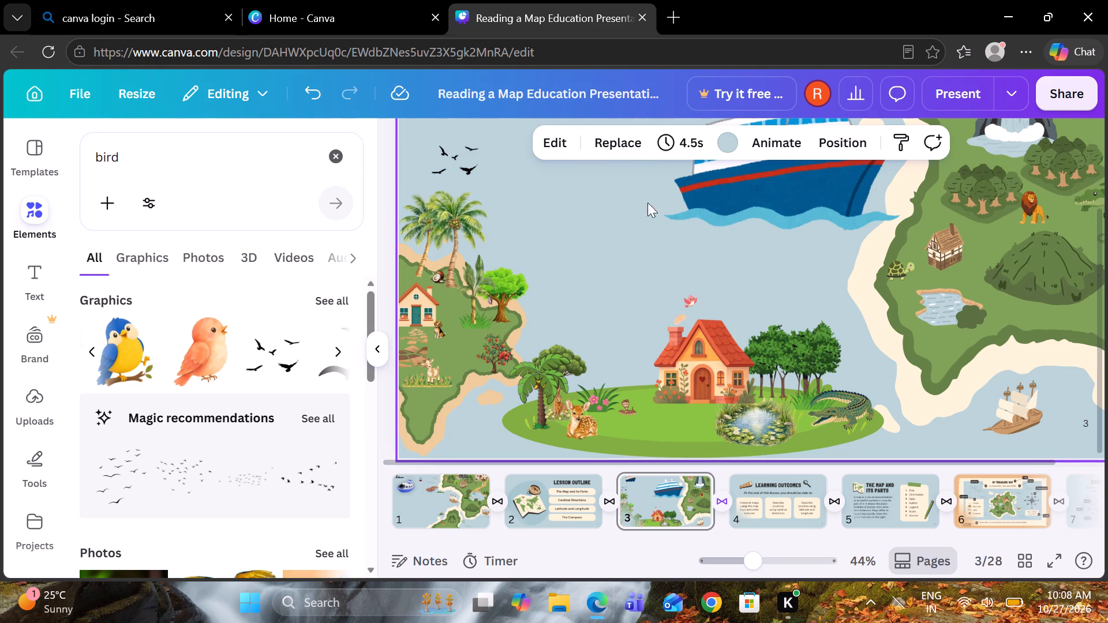
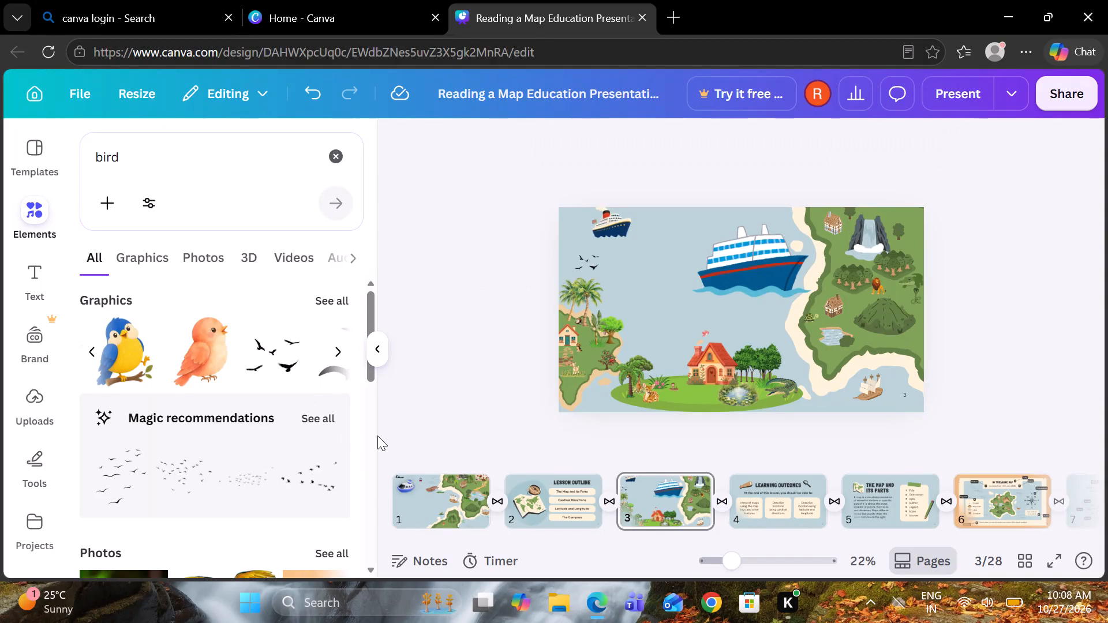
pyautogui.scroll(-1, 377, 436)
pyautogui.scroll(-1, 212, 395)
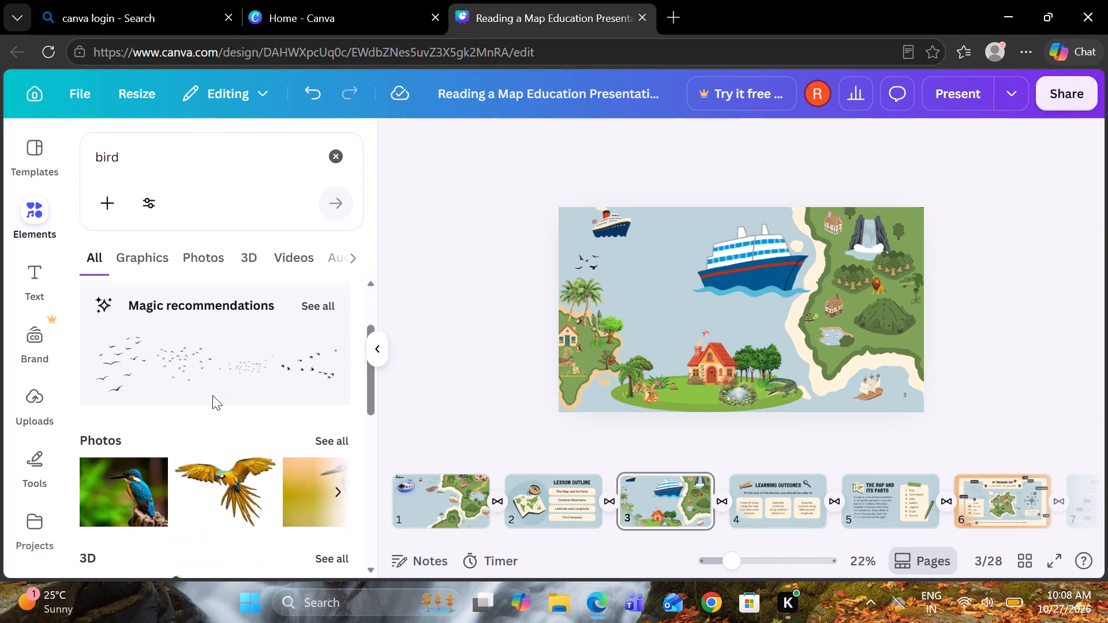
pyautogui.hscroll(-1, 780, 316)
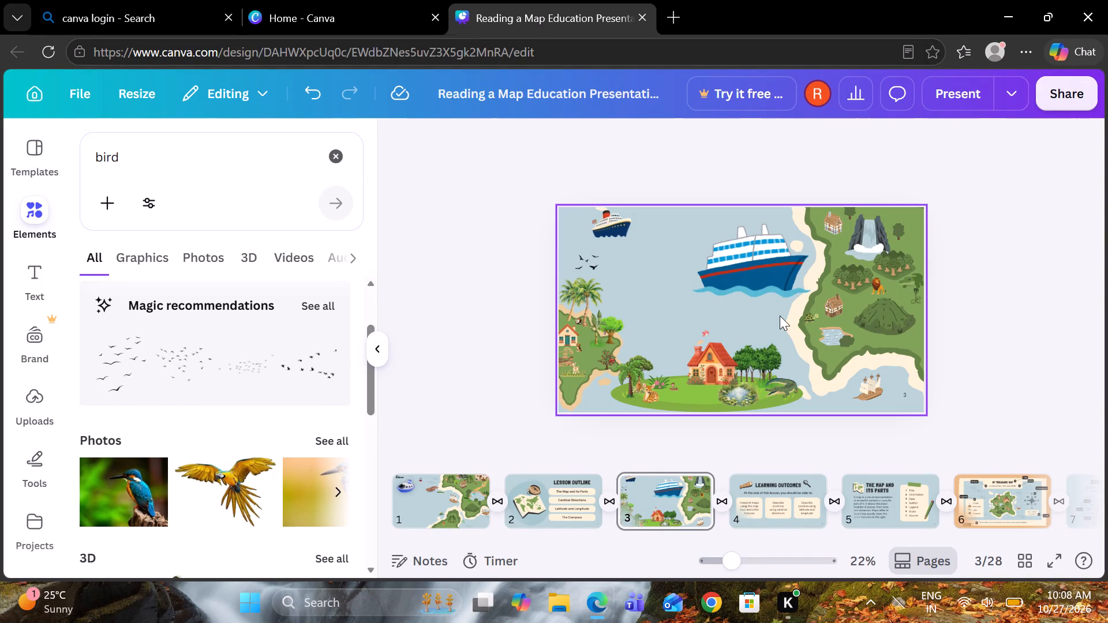
# Close the browser window containing the map presentation.
pyautogui.click(1092, 31)
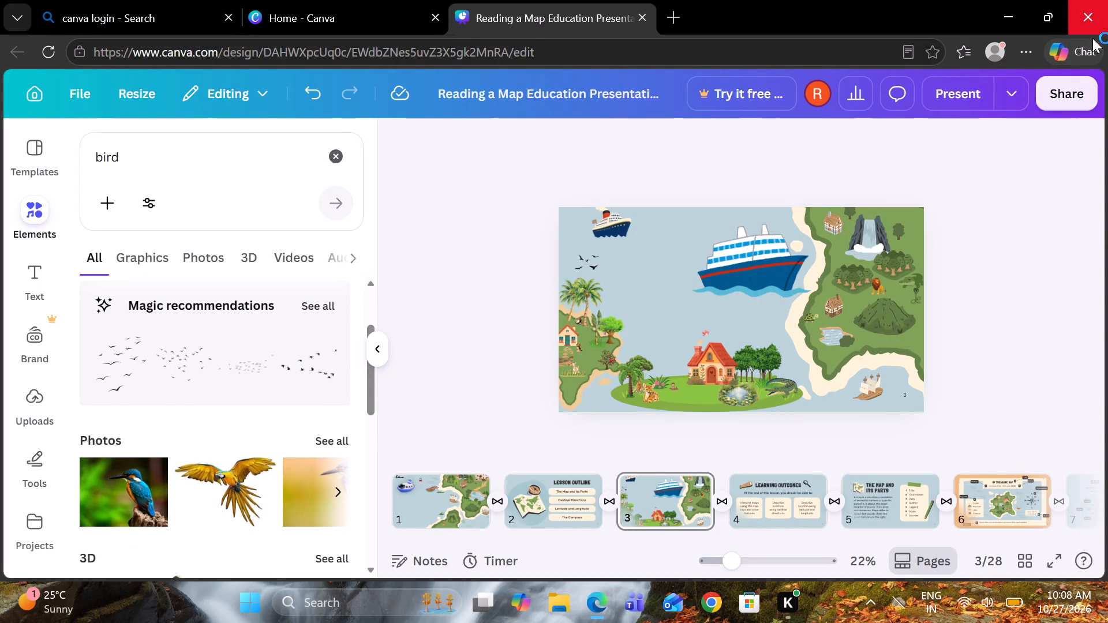